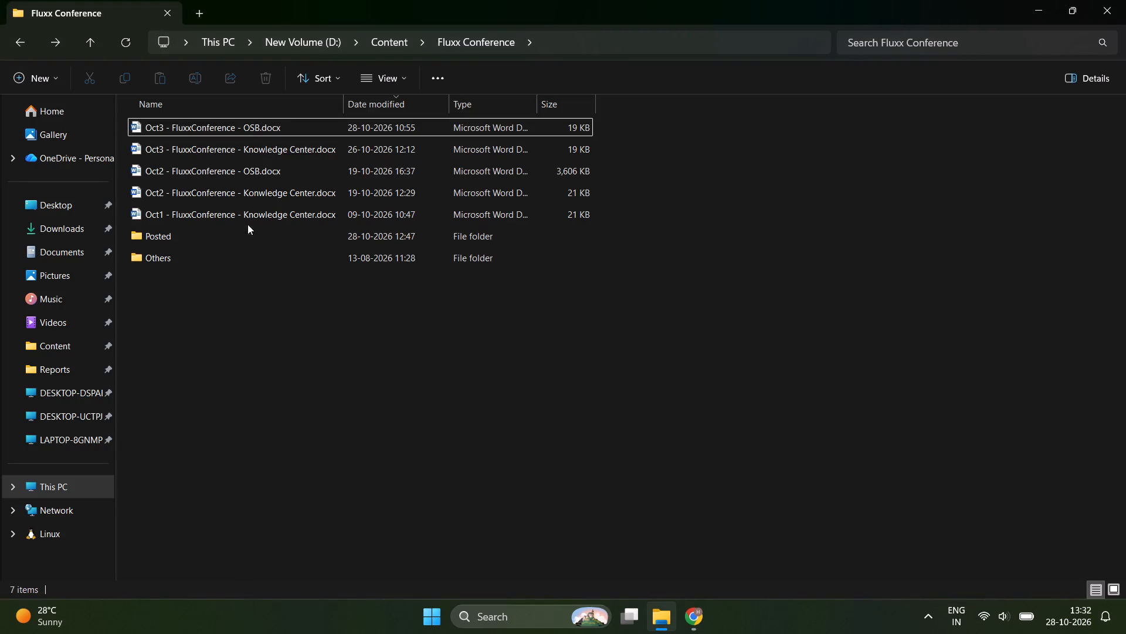
Open the document "Oct1 - FluxxConference - Knowledge Center.docx" from the Fluxx Conference folder in Word.
{"action": "double_click", "coordinate": [270, 210]}
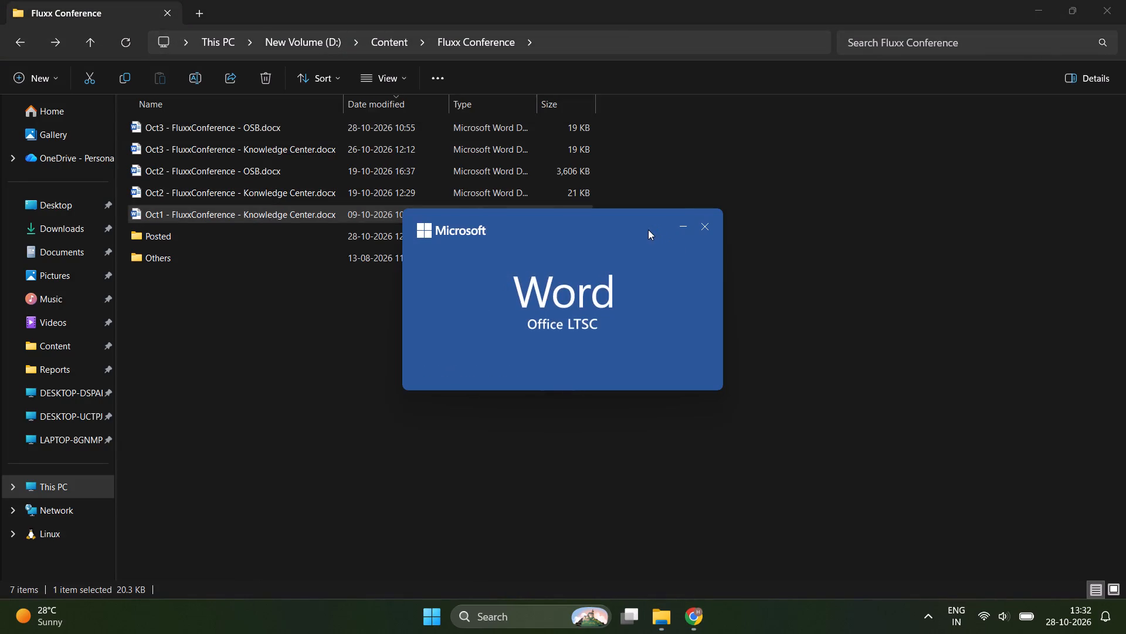
Look through the Oct1 FluxxConference Knowledge Center article, from its meta title to the closing paragraph and back to the beginning.
{"action": "left_click", "coordinate": [451, 32]}
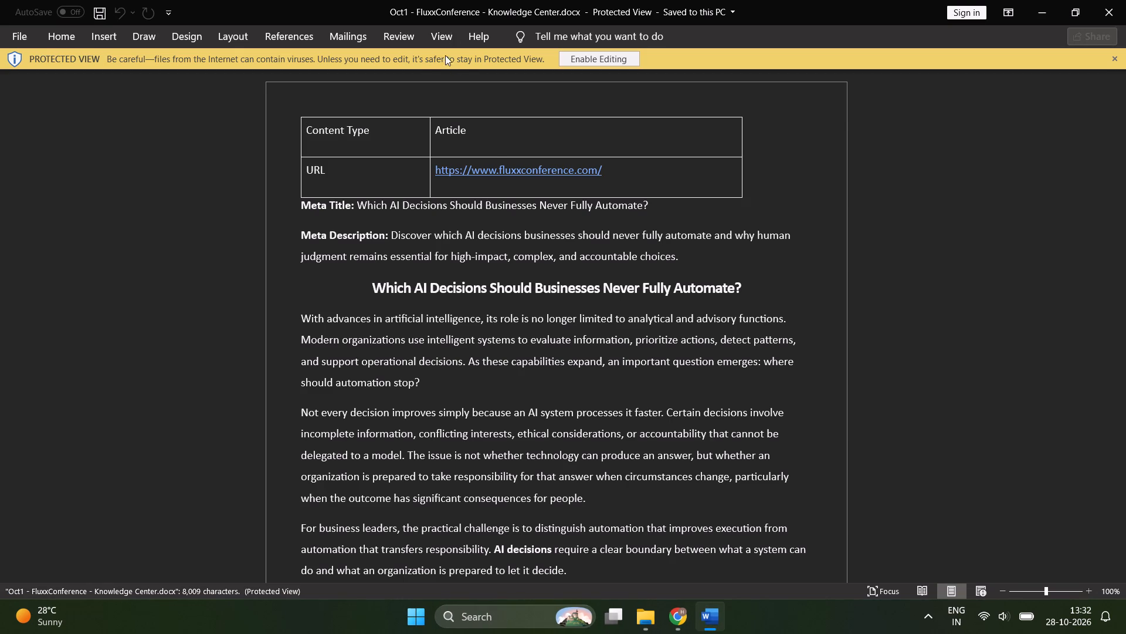
{"action": "left_click", "coordinate": [246, 83]}
{"action": "left_click", "coordinate": [345, 245]}
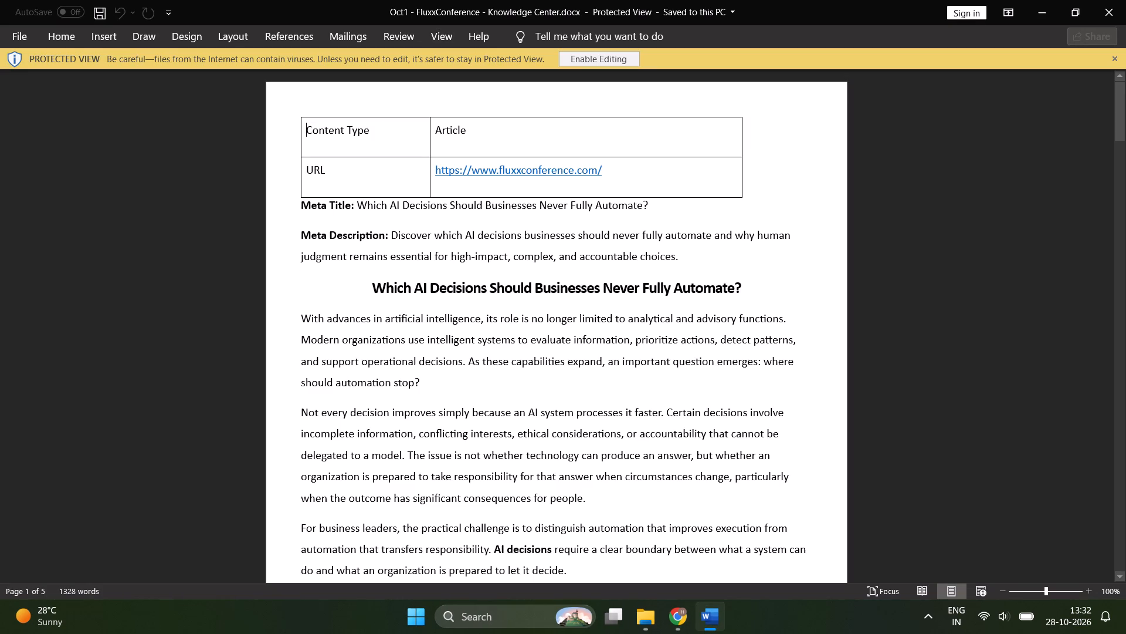
{"action": "left_click_drag", "start_coordinate": [648, 207], "coordinate": [301, 217]}
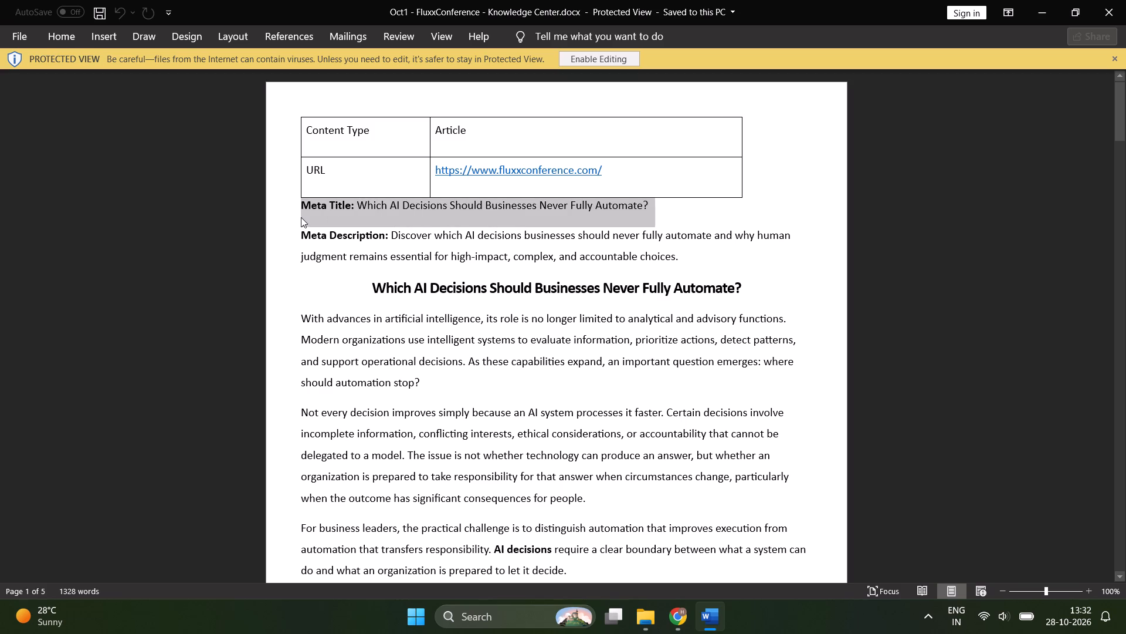
{"action": "left_click", "coordinate": [301, 217]}
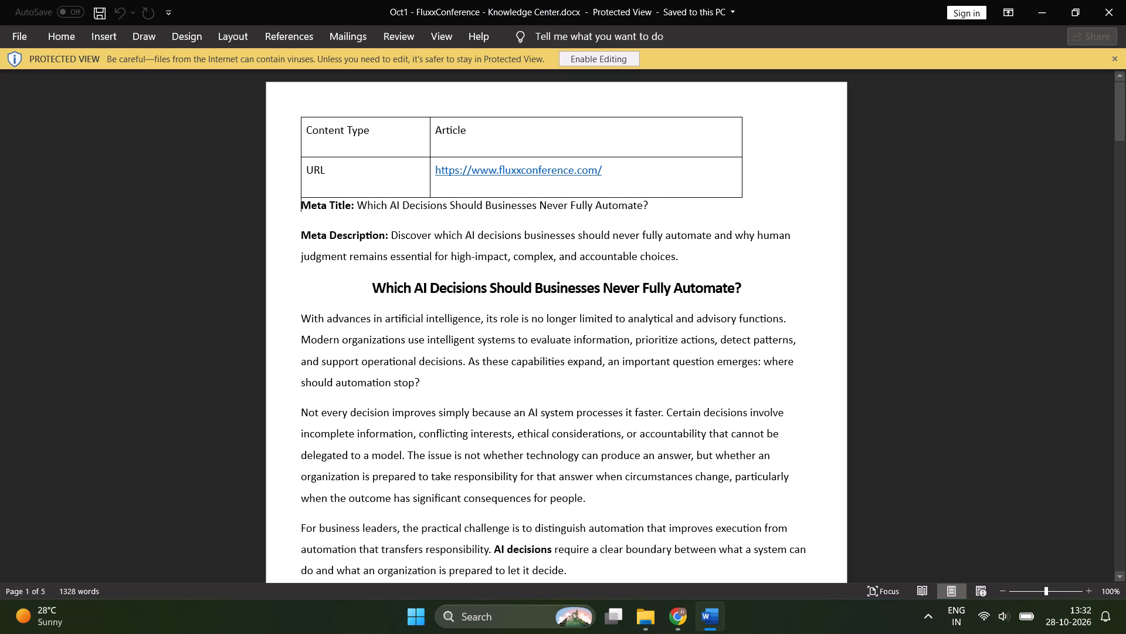
{"action": "scroll", "coordinate": [523, 296], "scroll_direction": "down", "scroll_amount": 10}
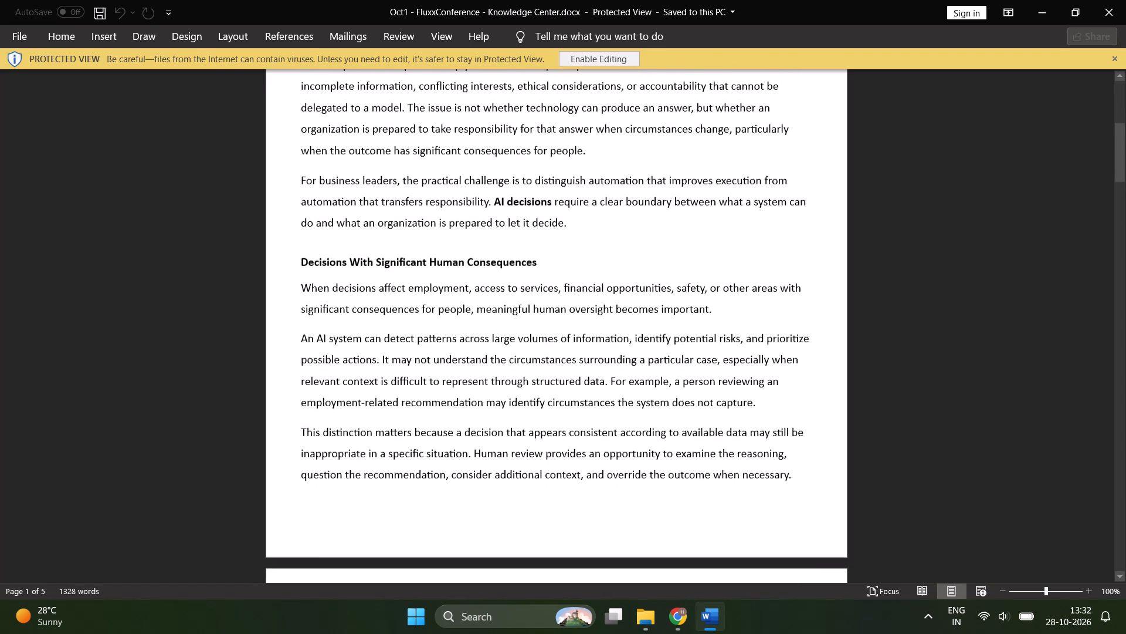
{"action": "scroll", "coordinate": [528, 318], "scroll_direction": "down", "scroll_amount": 20}
{"action": "scroll", "coordinate": [528, 318], "scroll_direction": "down", "scroll_amount": 11}
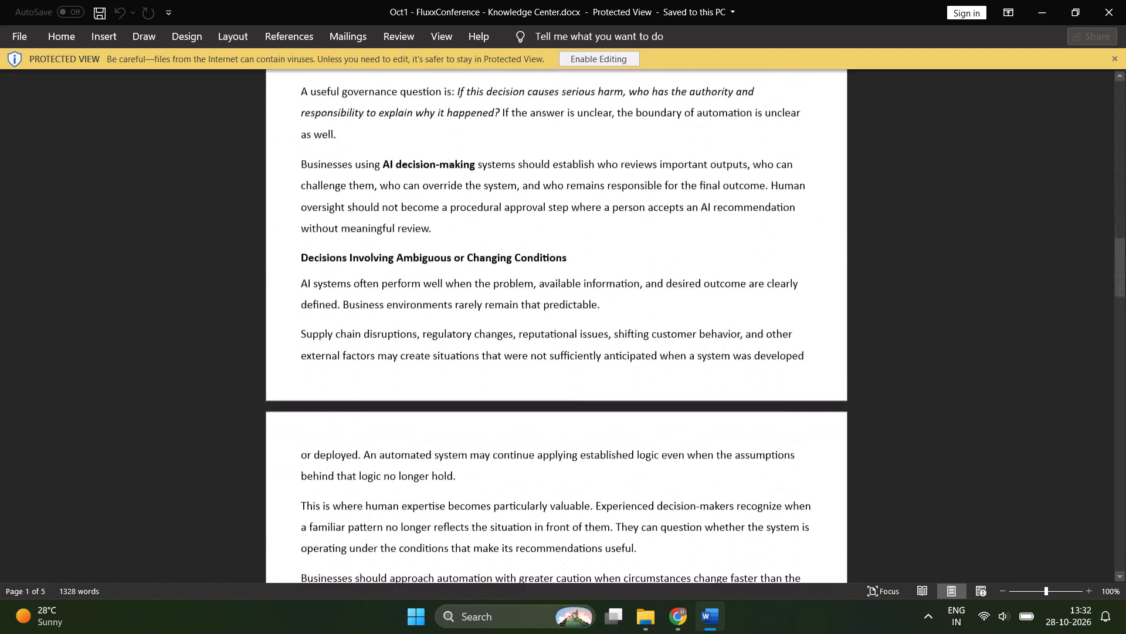
{"action": "scroll", "coordinate": [544, 325], "scroll_direction": "down", "scroll_amount": 8}
{"action": "left_click_drag", "start_coordinate": [1125, 305], "coordinate": [1125, 542]}
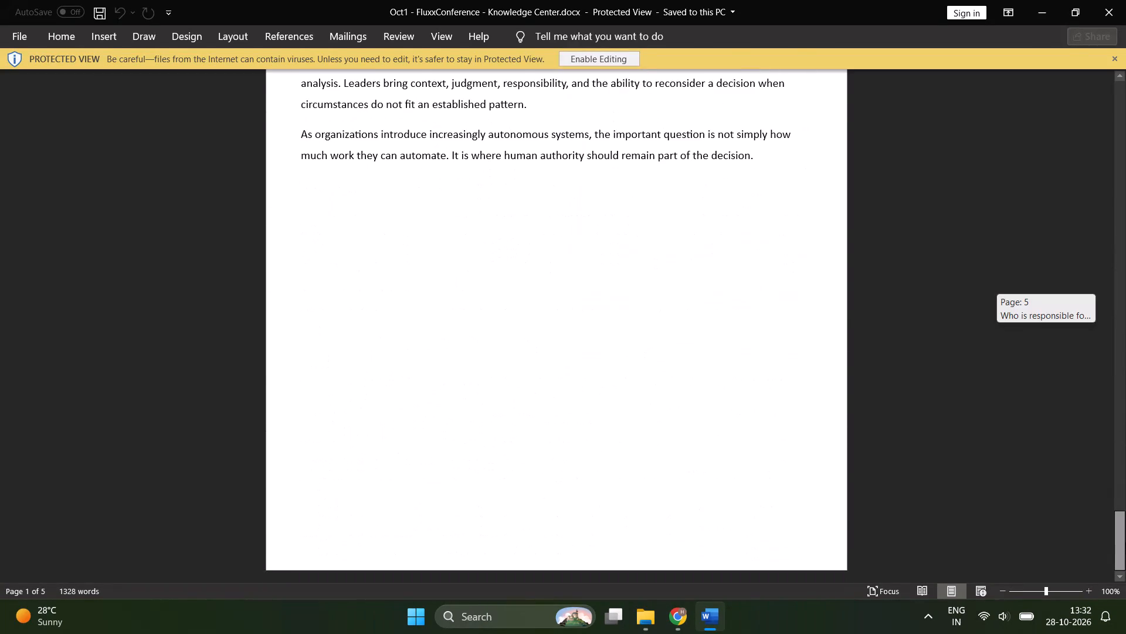
{"action": "left_click_drag", "start_coordinate": [1125, 542], "coordinate": [1125, 463]}
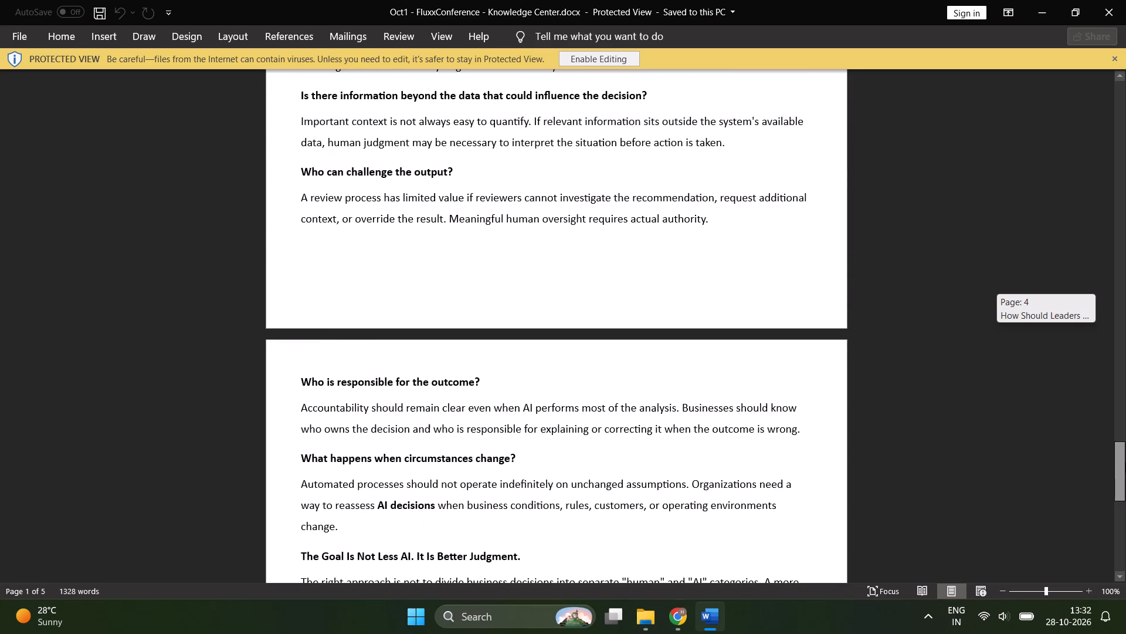
{"action": "left_click_drag", "start_coordinate": [1125, 463], "coordinate": [1125, 309]}
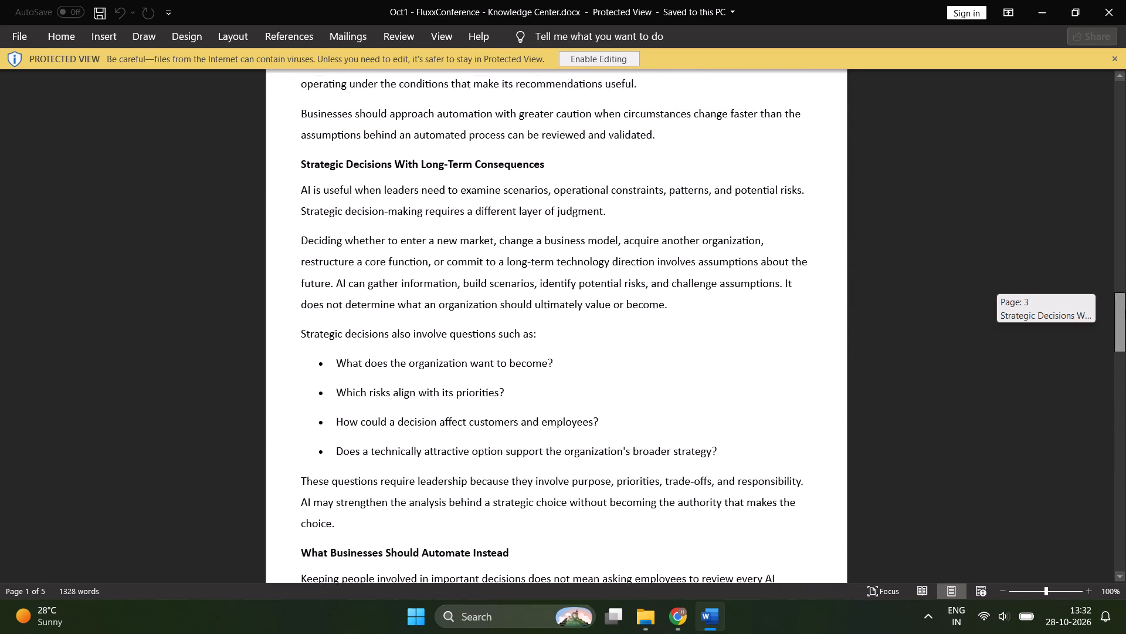
{"action": "left_click_drag", "start_coordinate": [1125, 309], "coordinate": [1122, 93]}
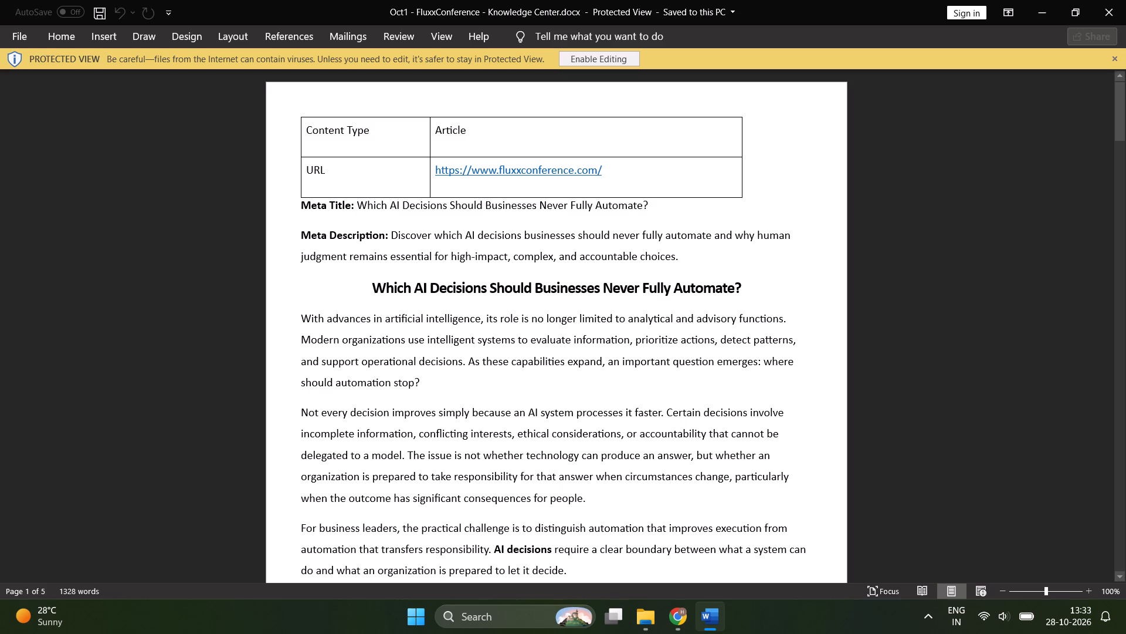
Copy the article body from the "With advances in artificial intelligence" paragraph through the end of the document.
{"action": "left_click_drag", "start_coordinate": [299, 323], "coordinate": [530, 451]}
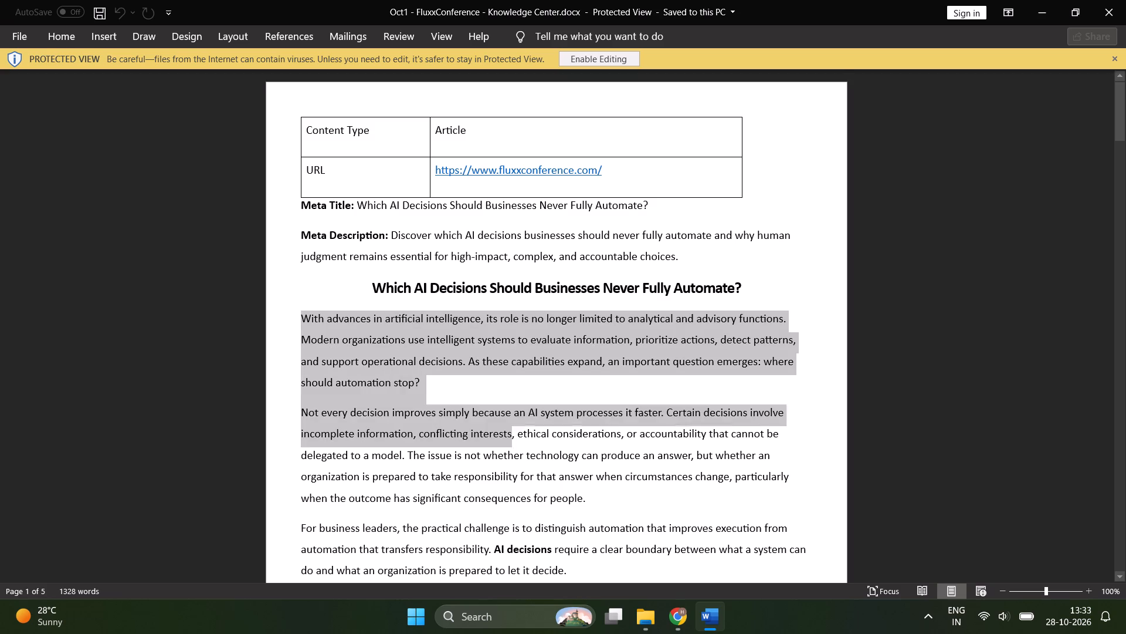
{"action": "left_click_drag", "start_coordinate": [530, 451], "coordinate": [778, 633]}
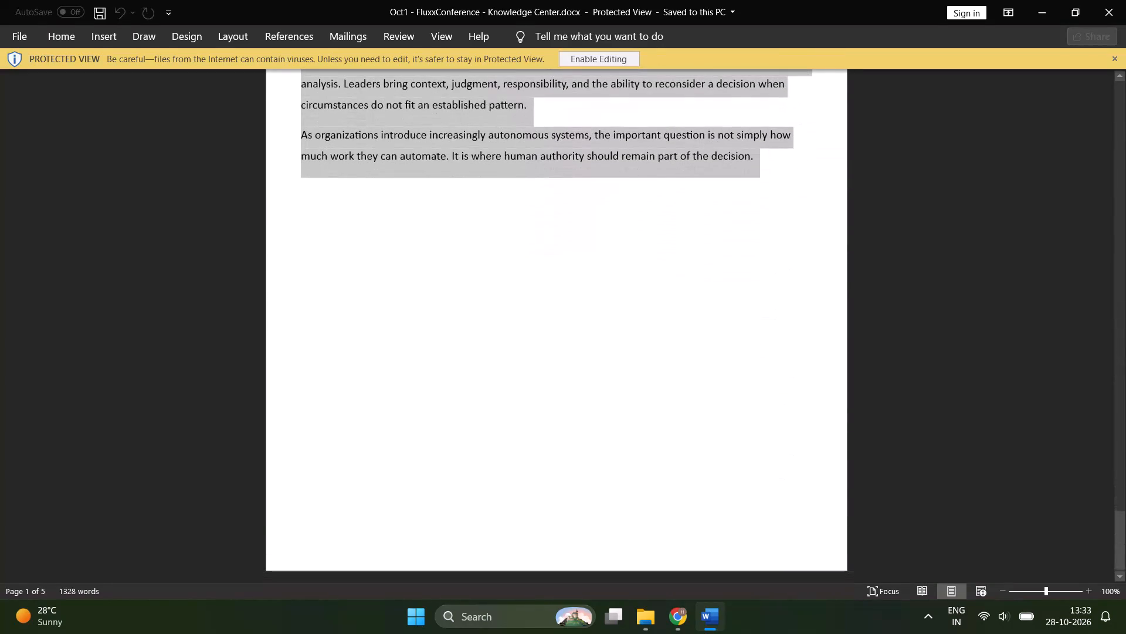
{"action": "left_click_drag", "start_coordinate": [778, 633], "coordinate": [800, 218]}
{"action": "key", "text": "ctrl+c"}
{"action": "key", "text": "ctrl+c"}
{"action": "key", "text": "ctrl+c"}
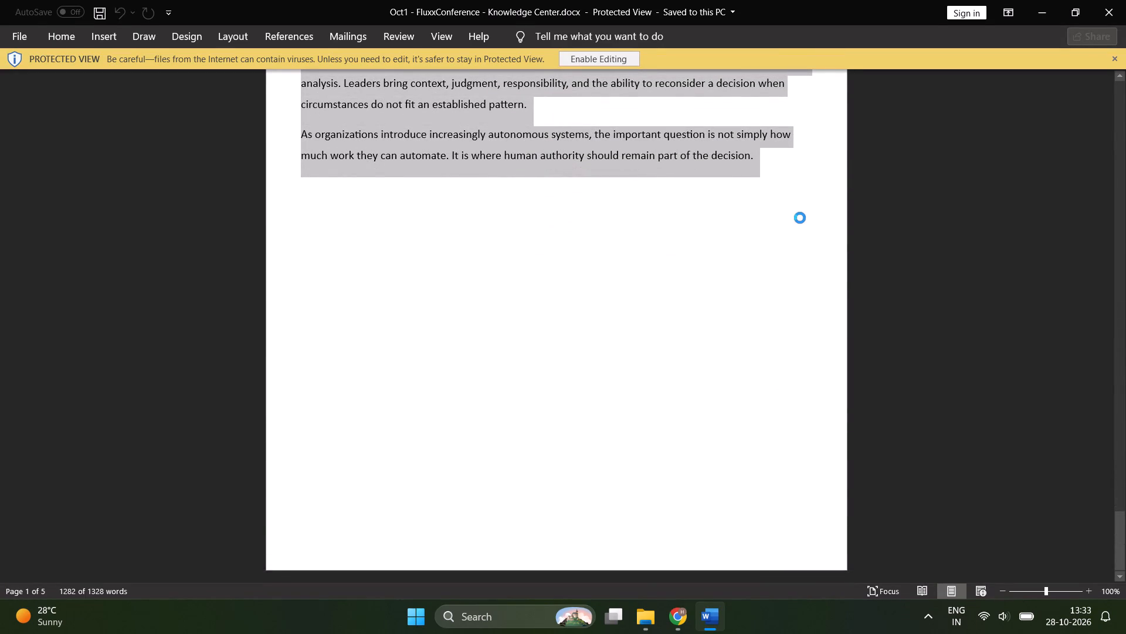
{"action": "key", "text": "ctrl+c"}
Switch to the Chrome window with the Text to HTML converter and close the Best Leadership Conferences page.
{"action": "key", "text": "alt+Tab"}
{"action": "key", "text": "alt+Tab"}
{"action": "key", "text": "alt+Tab"}
{"action": "key", "text": "alt+Tab"}
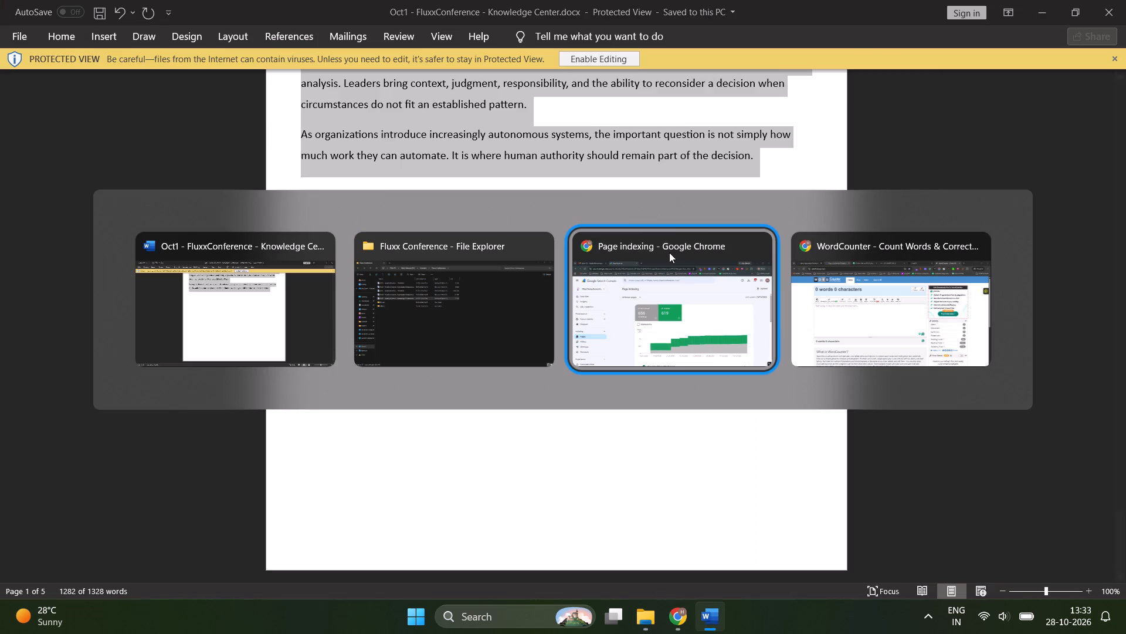
{"action": "key", "text": "alt+Tab"}
{"action": "left_click", "coordinate": [452, 0]}
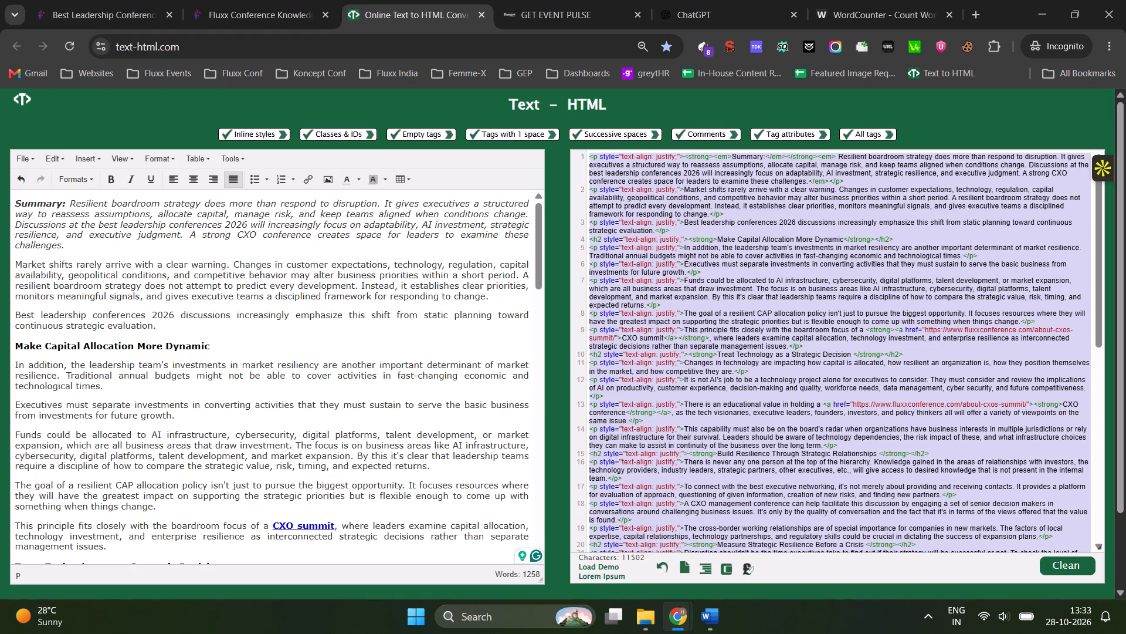
{"action": "left_click", "coordinate": [110, 0]}
{"action": "left_click", "coordinate": [167, 15]}
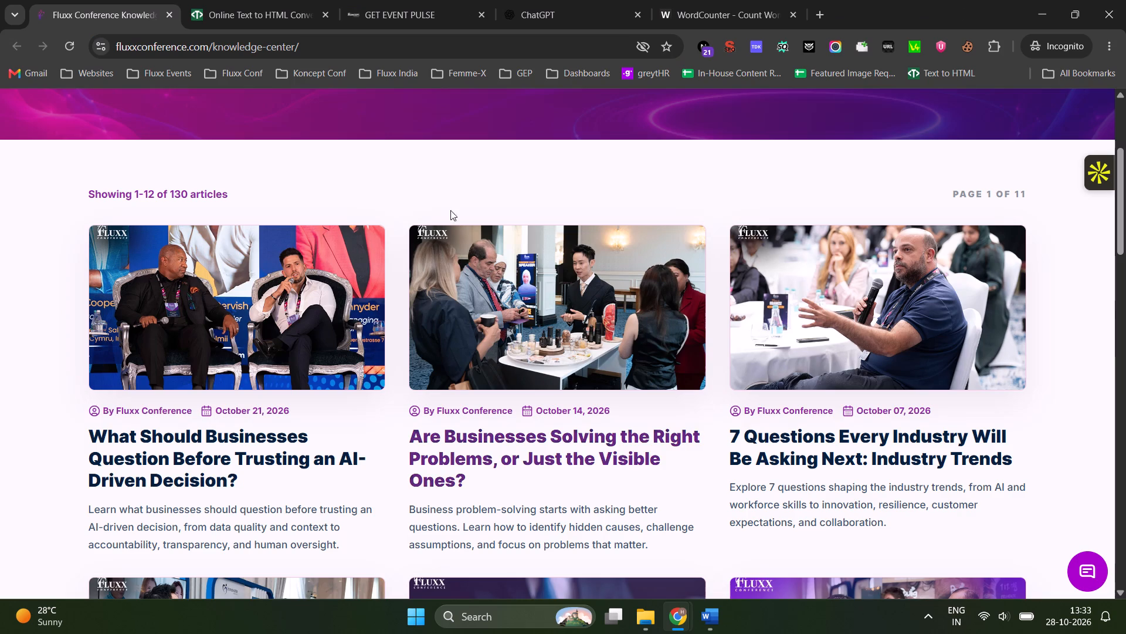
Clear the previous article's content from the Online Text to HTML Converter.
{"action": "left_click", "coordinate": [283, 13]}
{"action": "left_click", "coordinate": [421, 5]}
{"action": "left_click", "coordinate": [225, 0]}
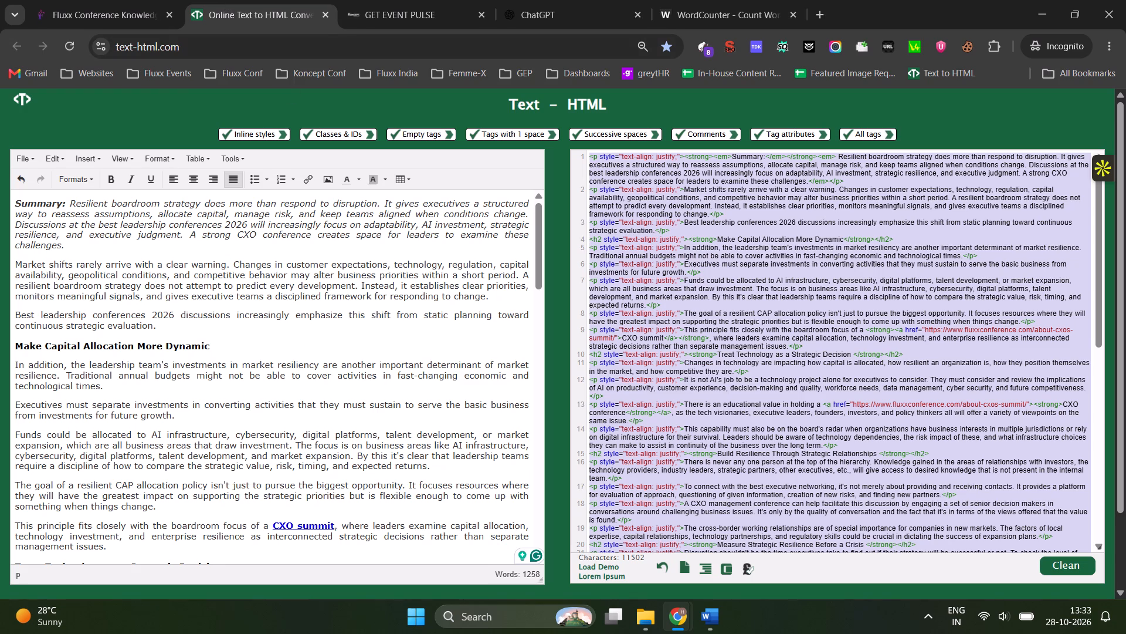
{"action": "key", "text": "BackSpace"}
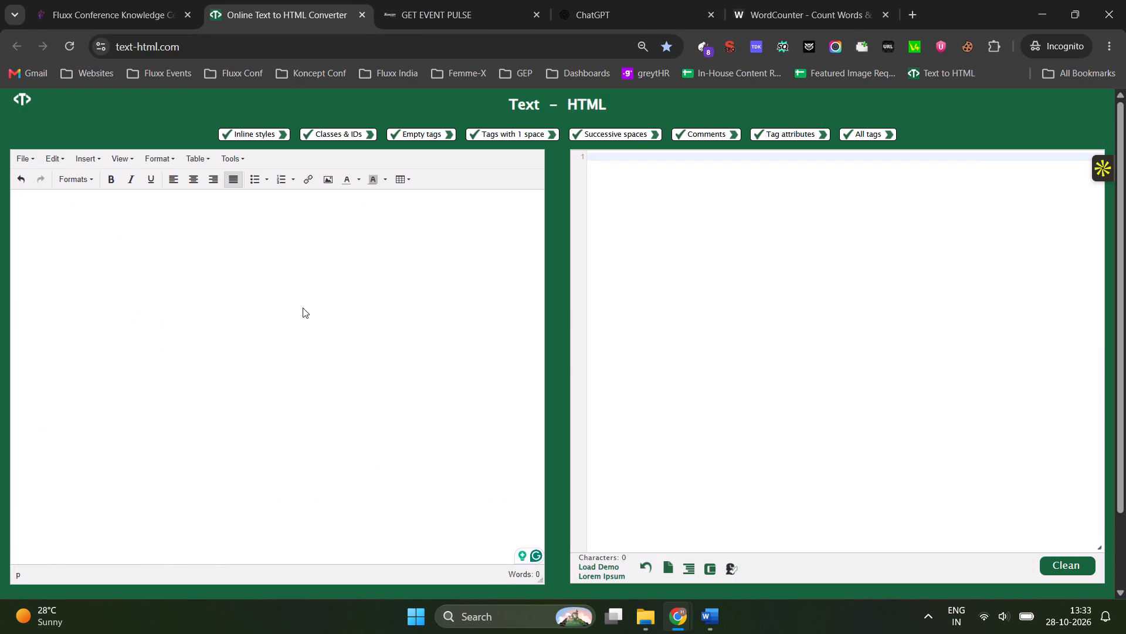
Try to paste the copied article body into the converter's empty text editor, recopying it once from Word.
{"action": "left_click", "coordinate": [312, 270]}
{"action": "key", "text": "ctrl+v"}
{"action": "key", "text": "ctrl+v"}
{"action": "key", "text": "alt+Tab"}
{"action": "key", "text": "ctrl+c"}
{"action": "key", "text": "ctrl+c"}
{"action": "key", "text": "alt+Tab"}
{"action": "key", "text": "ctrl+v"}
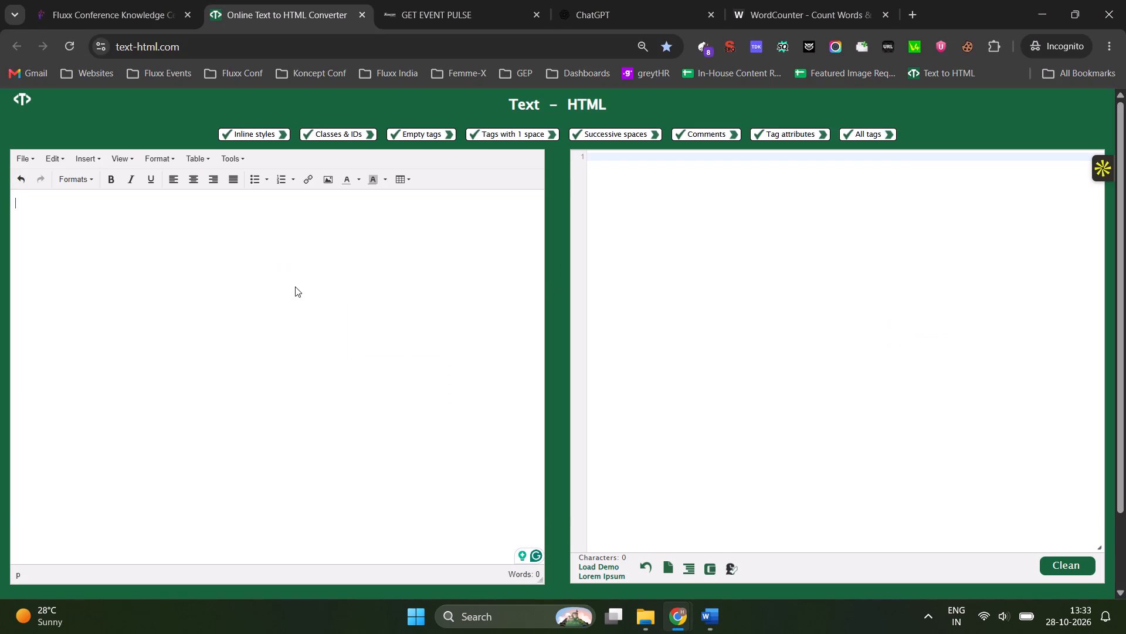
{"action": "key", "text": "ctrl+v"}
Recopy the selected article body in Word and paste it into the converter's text editor.
{"action": "key", "text": "alt+Tab"}
{"action": "key", "text": "ctrl+c"}
{"action": "key", "text": "ctrl+c"}
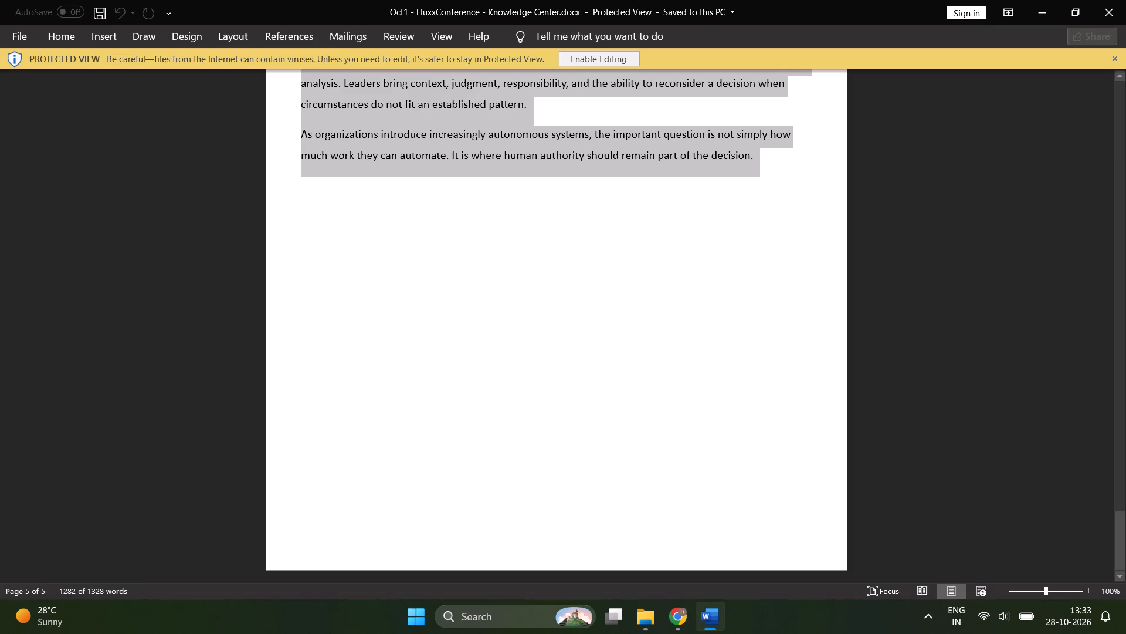
{"action": "key", "text": "ctrl+c"}
{"action": "key", "text": "ctrl+c"}
{"action": "key", "text": "ctrl+c"}
{"action": "key", "text": "alt+Tab"}
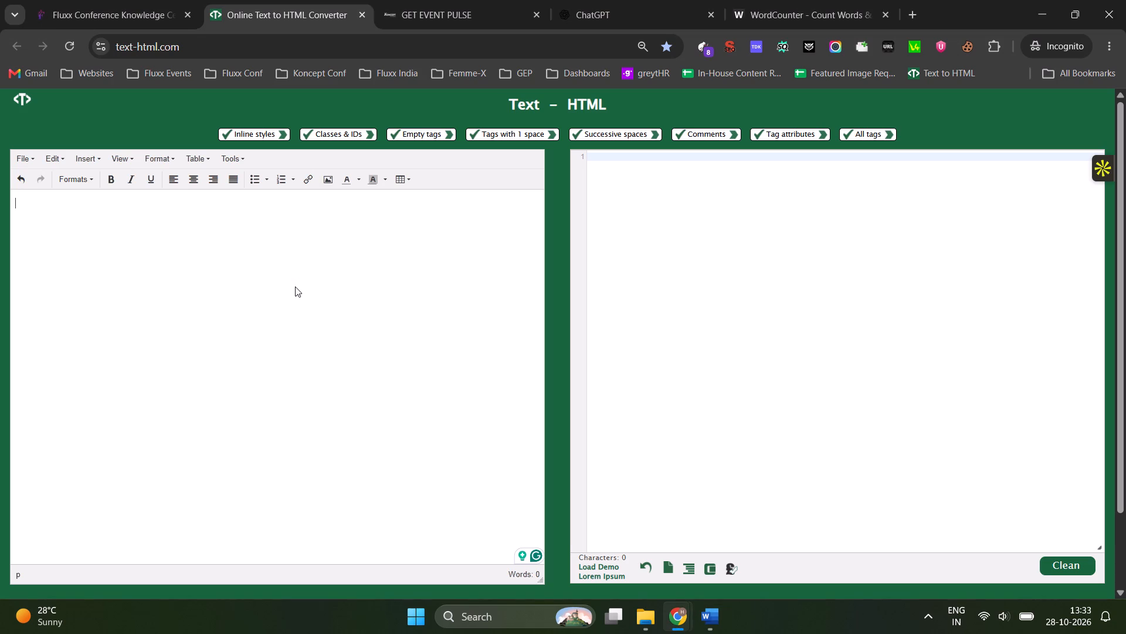
{"action": "key", "text": "ctrl+v"}
Justify the entire pasted article in the converter's text editor and dismiss the writing assistant's upgrade suggestion.
{"action": "scroll", "coordinate": [233, 358], "scroll_direction": "up", "scroll_amount": 19}
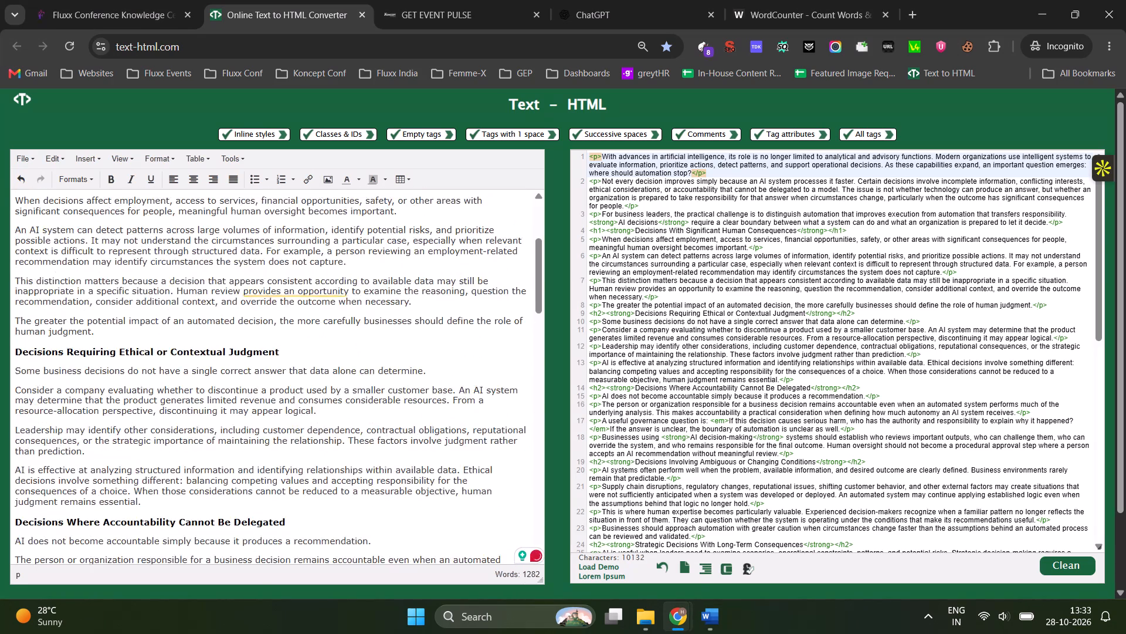
{"action": "scroll", "coordinate": [223, 367], "scroll_direction": "up", "scroll_amount": 7}
{"action": "key", "text": "ctrl+a"}
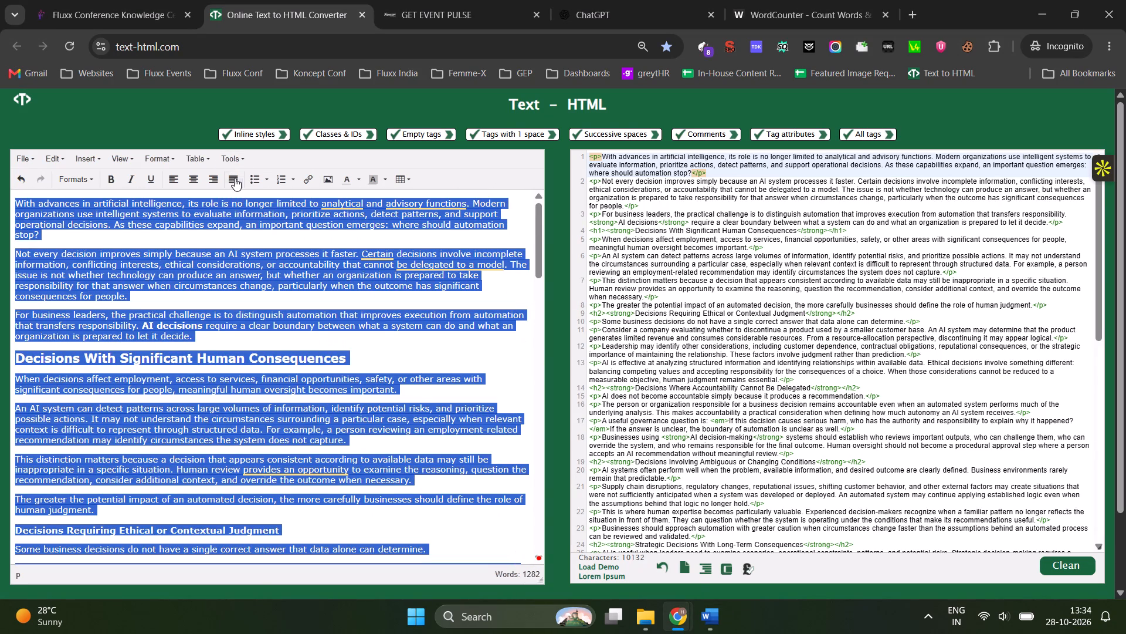
{"action": "left_click", "coordinate": [235, 178]}
{"action": "left_click", "coordinate": [476, 339]}
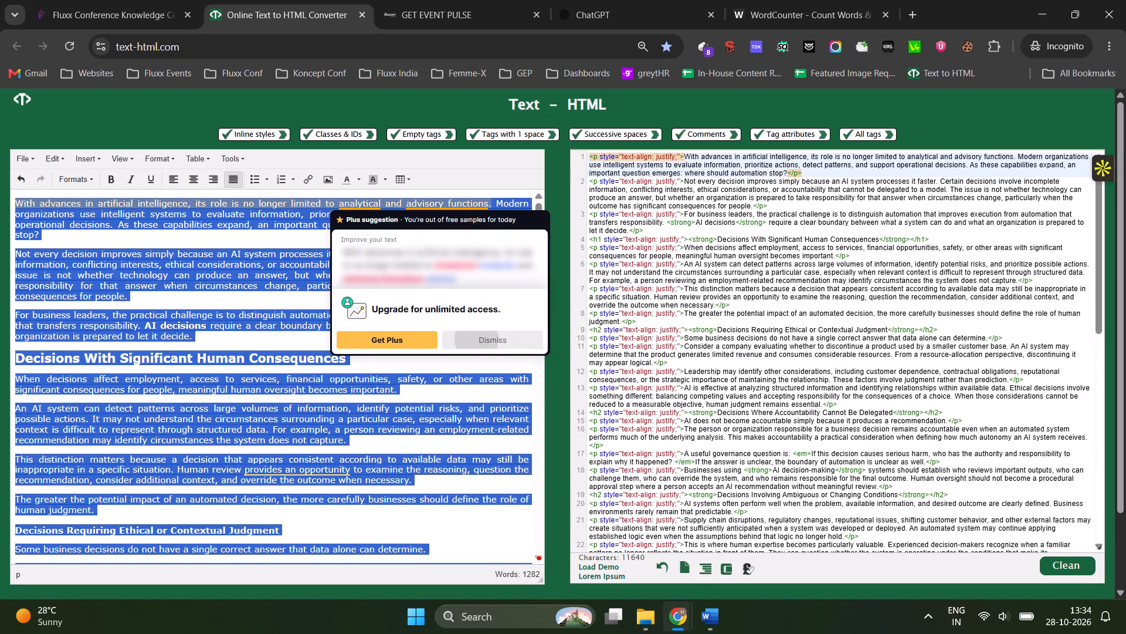
{"action": "left_click", "coordinate": [287, 329]}
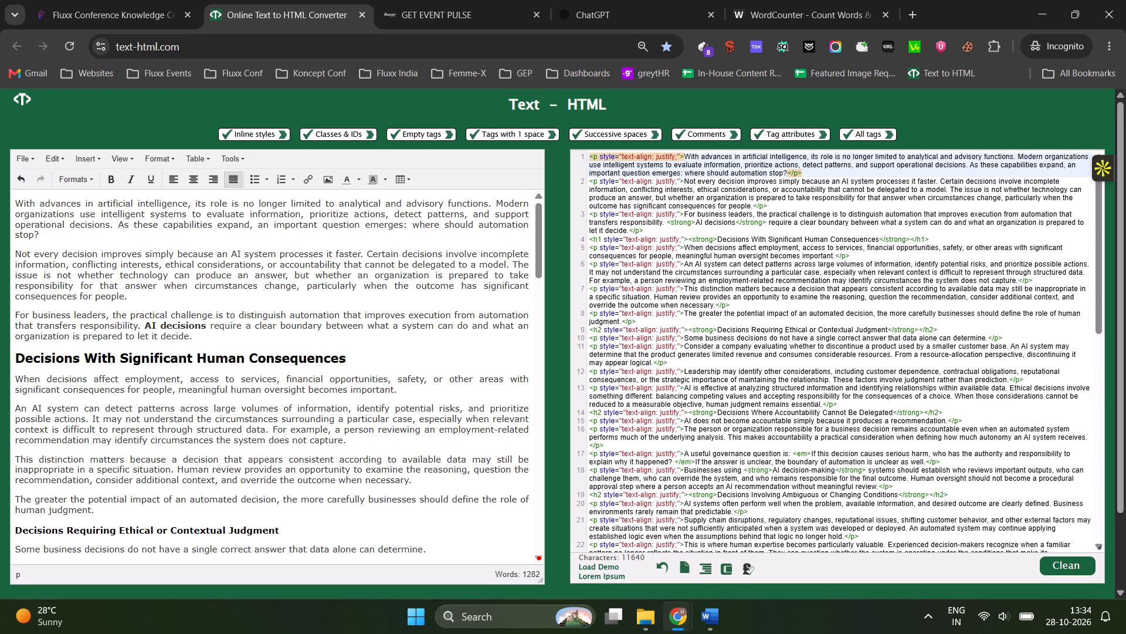
Change the "Decisions With Significant Human Consequences" heading to Heading 2.
{"action": "left_click", "coordinate": [224, 354]}
{"action": "double_click", "coordinate": [224, 354]}
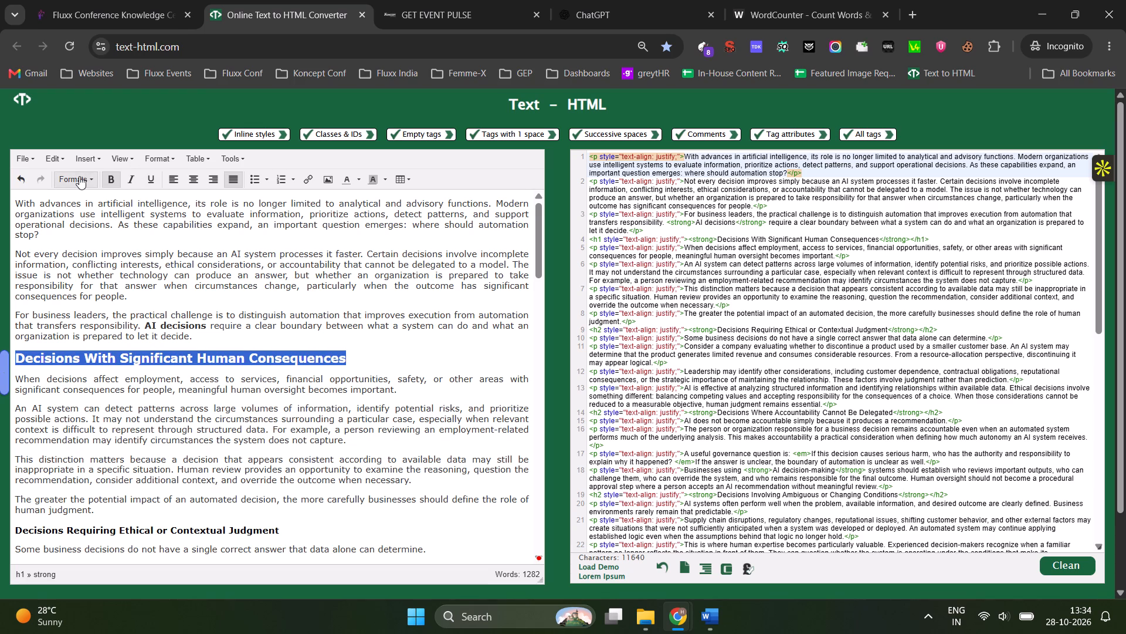
{"action": "left_click", "coordinate": [79, 176]}
{"action": "left_click", "coordinate": [108, 220]}
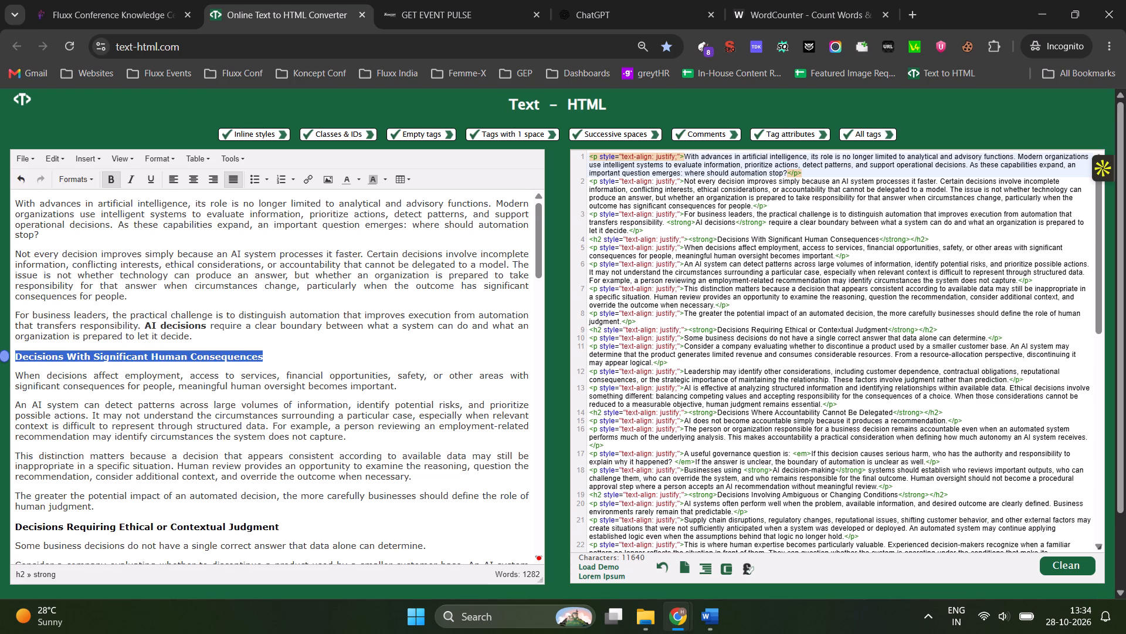
Check the heading levels of "Decisions Requiring Ethical or Contextual Judgment" and "Decisions Where Accountability Cannot Be Delegated" in the text editor.
{"action": "left_click", "coordinate": [153, 390]}
{"action": "scroll", "coordinate": [153, 390], "scroll_direction": "down", "scroll_amount": 2}
{"action": "left_click", "coordinate": [184, 378]}
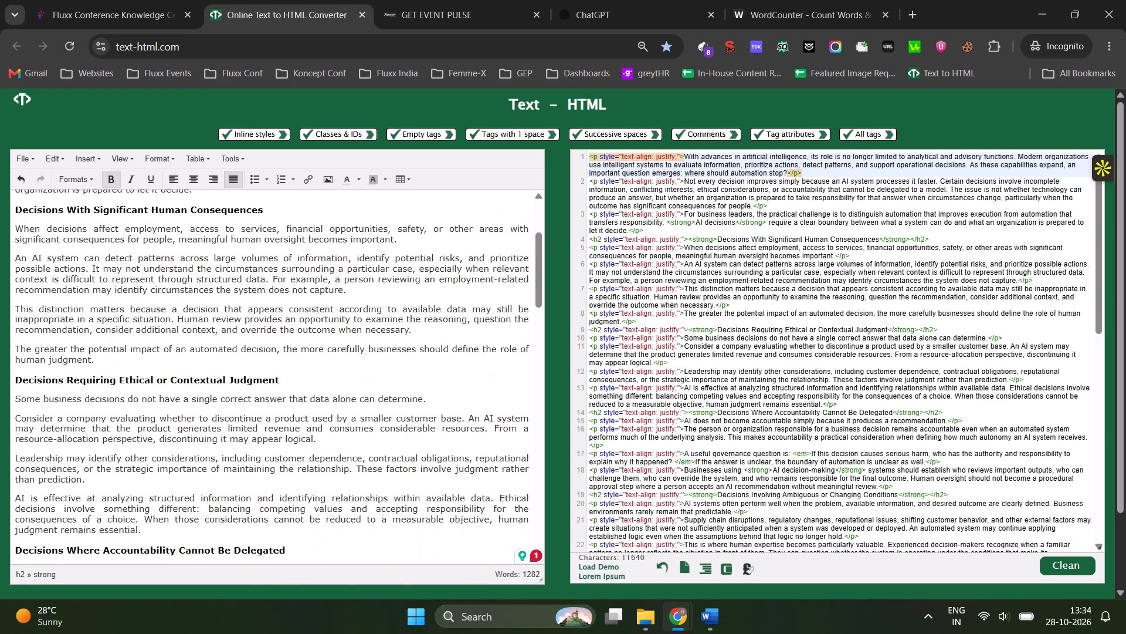
{"action": "scroll", "coordinate": [172, 367], "scroll_direction": "down", "scroll_amount": 2}
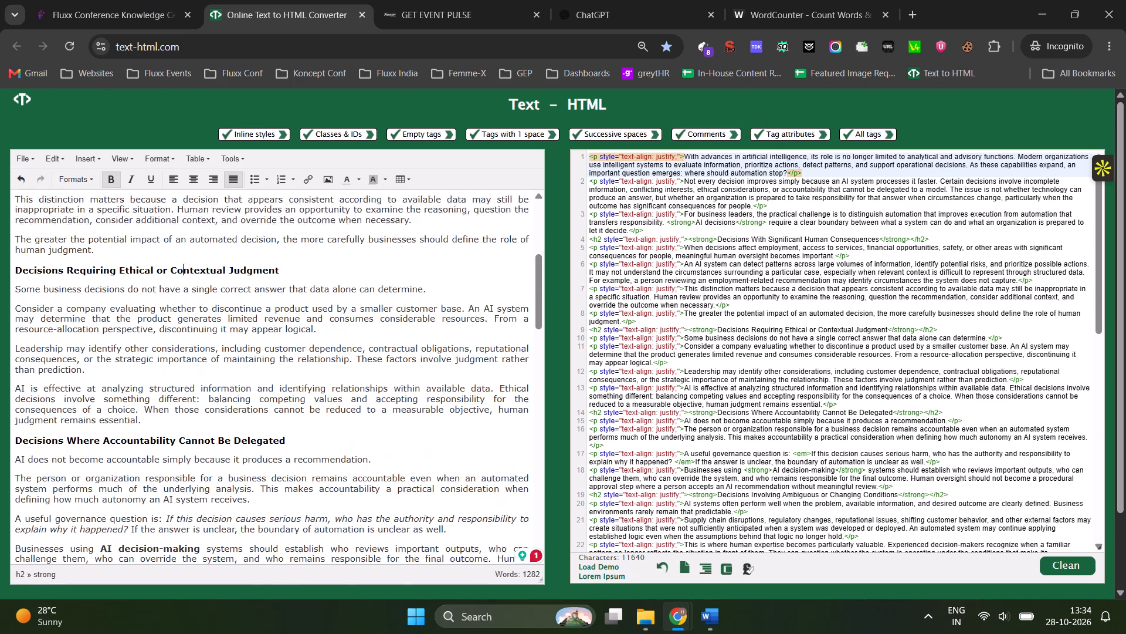
{"action": "left_click", "coordinate": [145, 402]}
{"action": "scroll", "coordinate": [144, 401], "scroll_direction": "down", "scroll_amount": 1}
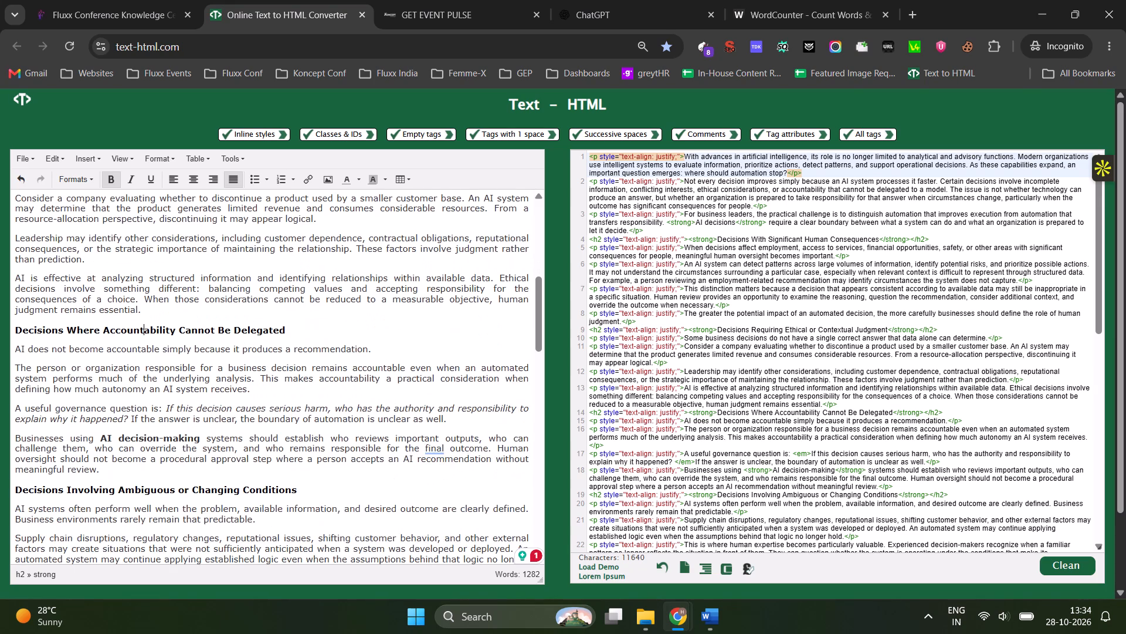
Dismiss the writing assistant's suggestion to remove "final" from "responsible for the final outcome".
{"action": "scroll", "coordinate": [186, 440], "scroll_direction": "down", "scroll_amount": 2}
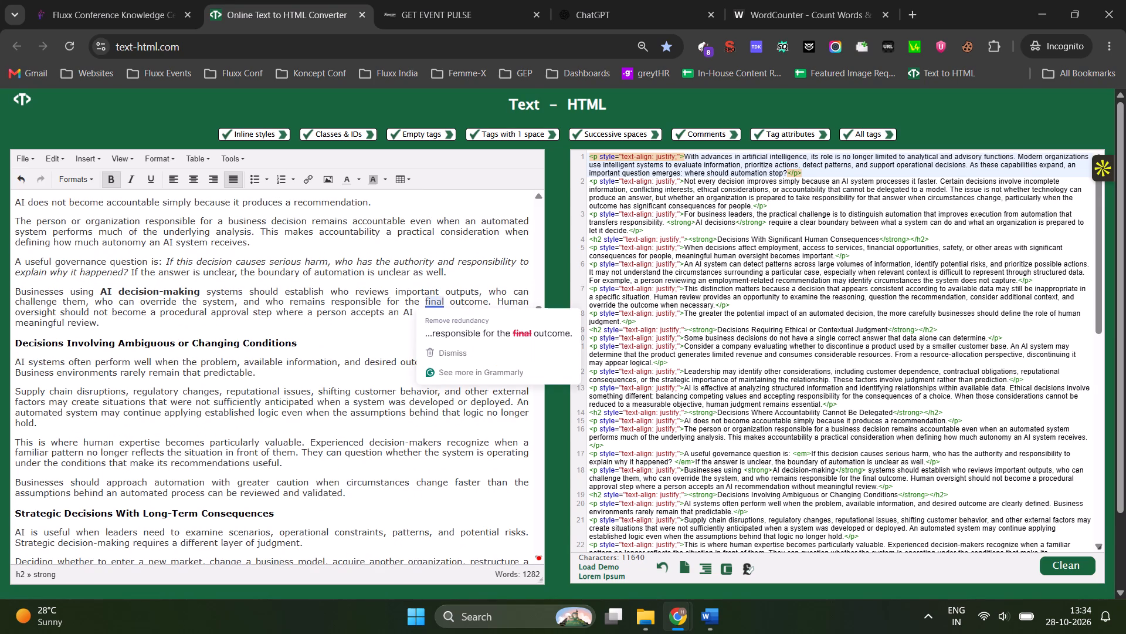
{"action": "left_click", "coordinate": [477, 354]}
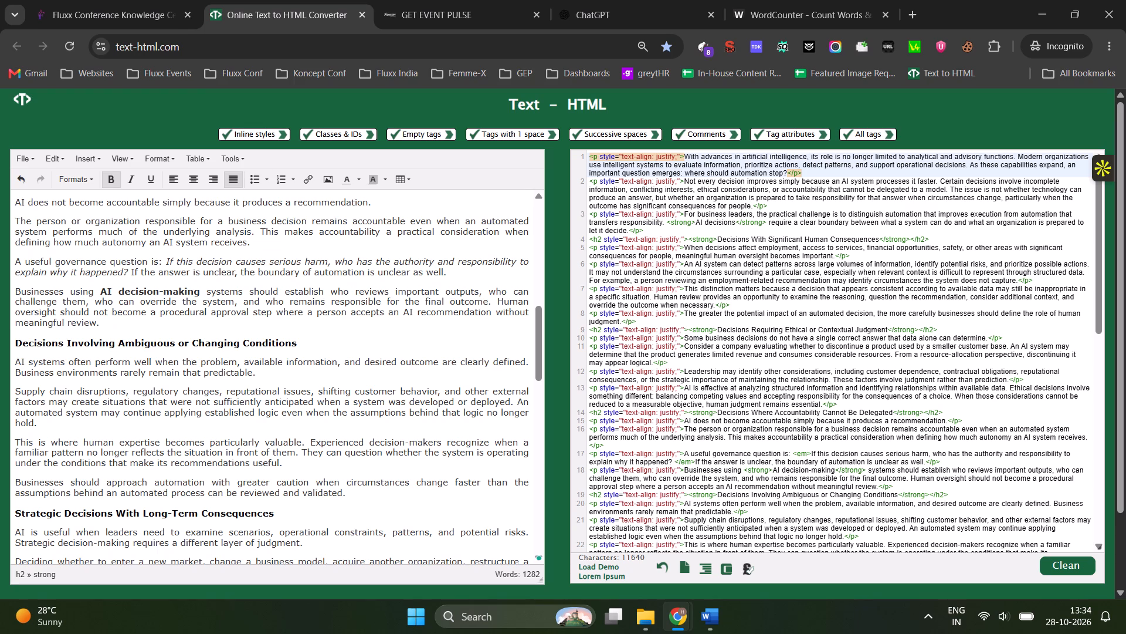
Check the heading levels of the main sections from "Decisions Involving Ambiguous or Changing Conditions" through "How Should Leaders Set the Automation Boundary?".
{"action": "left_click", "coordinate": [243, 342]}
{"action": "scroll", "coordinate": [236, 345], "scroll_direction": "down", "scroll_amount": 2}
{"action": "left_click", "coordinate": [238, 367]}
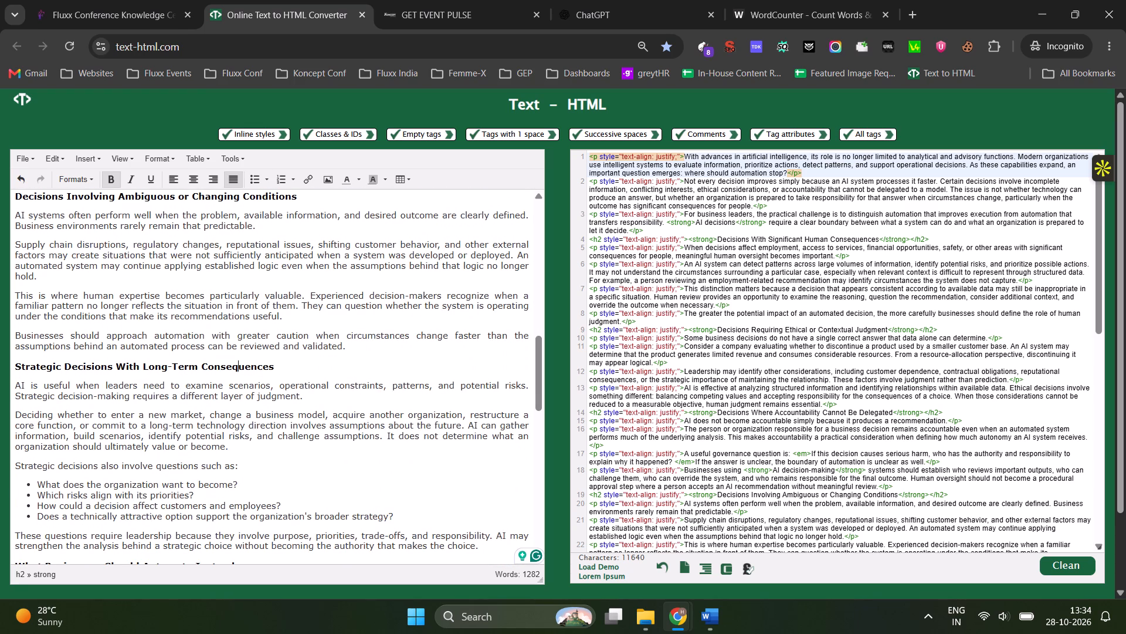
{"action": "scroll", "coordinate": [214, 389], "scroll_direction": "down", "scroll_amount": 2}
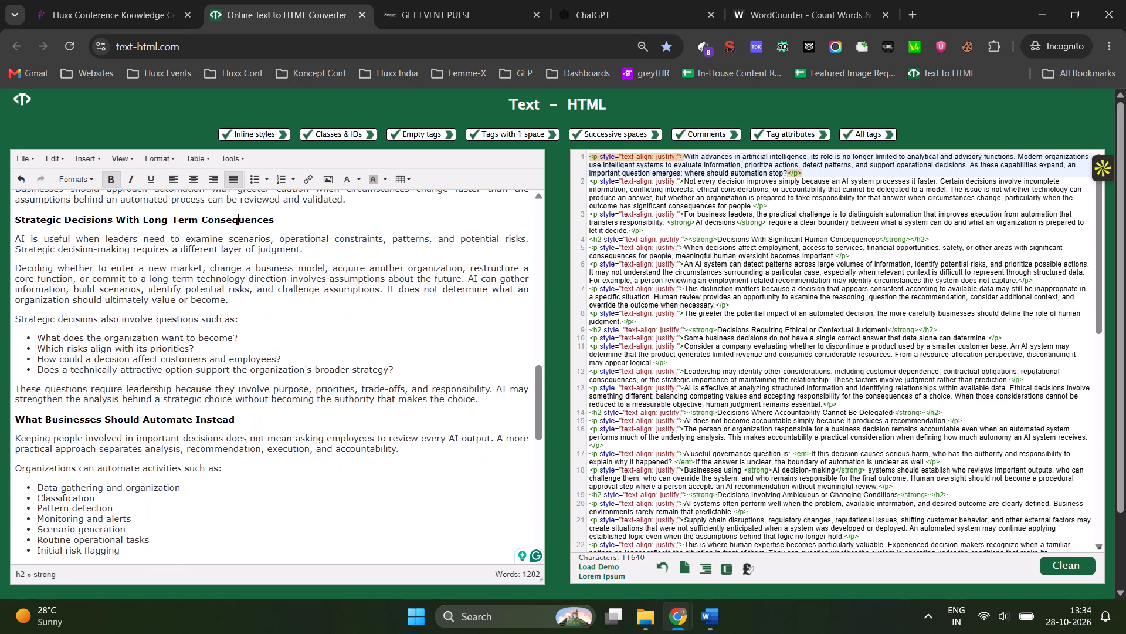
{"action": "left_click", "coordinate": [184, 421]}
{"action": "scroll", "coordinate": [183, 420], "scroll_direction": "down", "scroll_amount": 3}
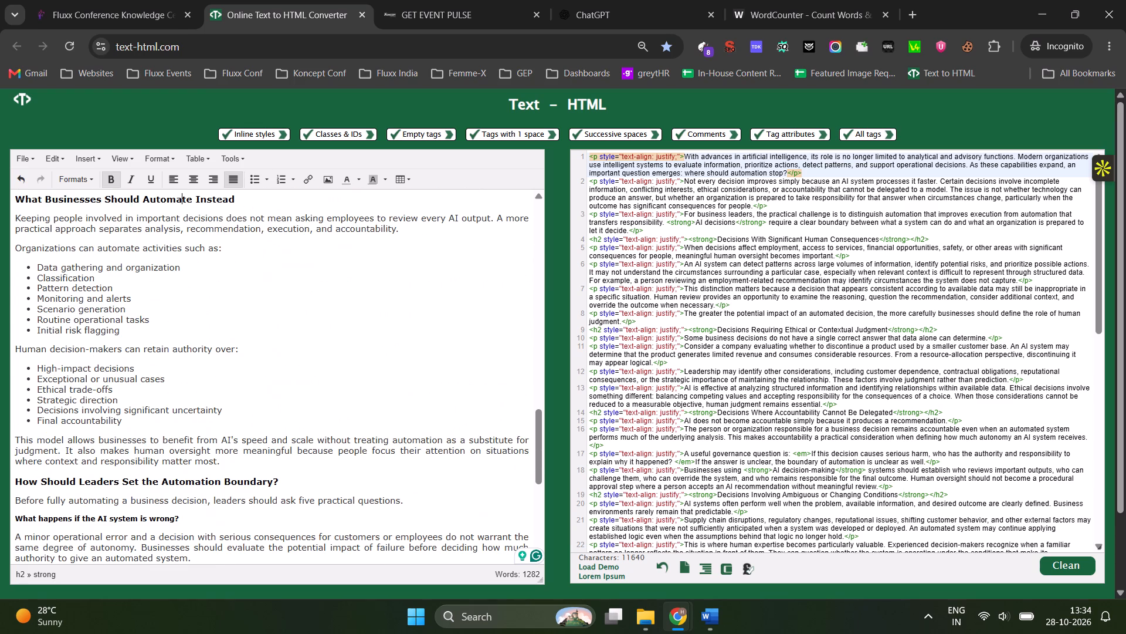
{"action": "scroll", "coordinate": [190, 429], "scroll_direction": "down", "scroll_amount": 1}
{"action": "left_click", "coordinate": [204, 408]}
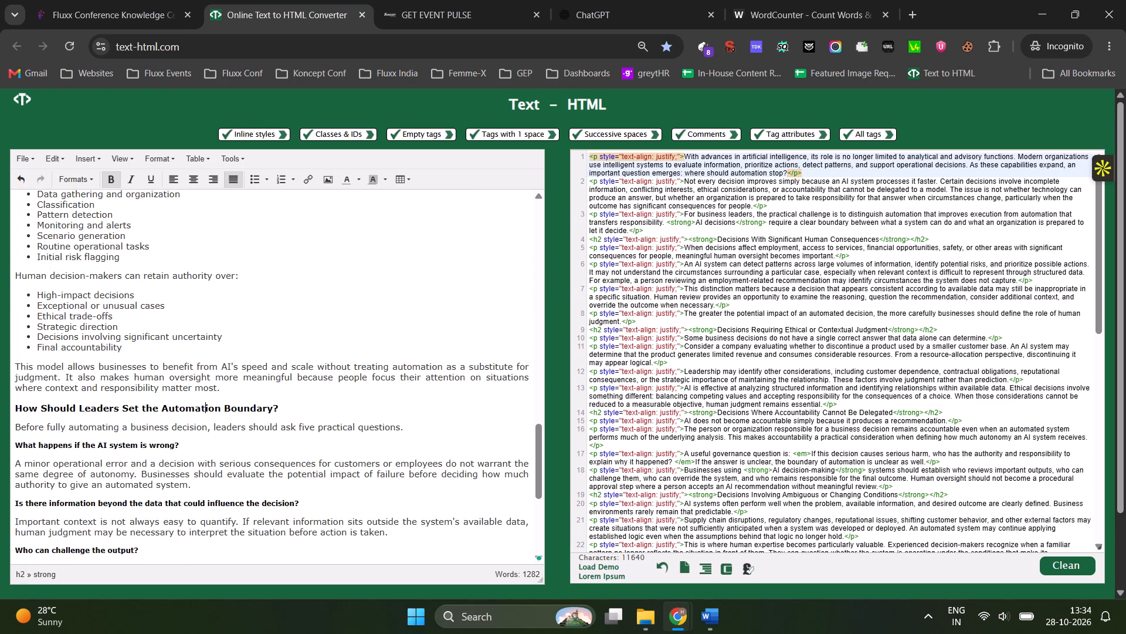
Check the heading levels of the five question subheadings and of "The Goal Is Not Less AI. It Is Better Judgment.".
{"action": "scroll", "coordinate": [168, 410], "scroll_direction": "down", "scroll_amount": 1}
{"action": "left_click", "coordinate": [165, 372]}
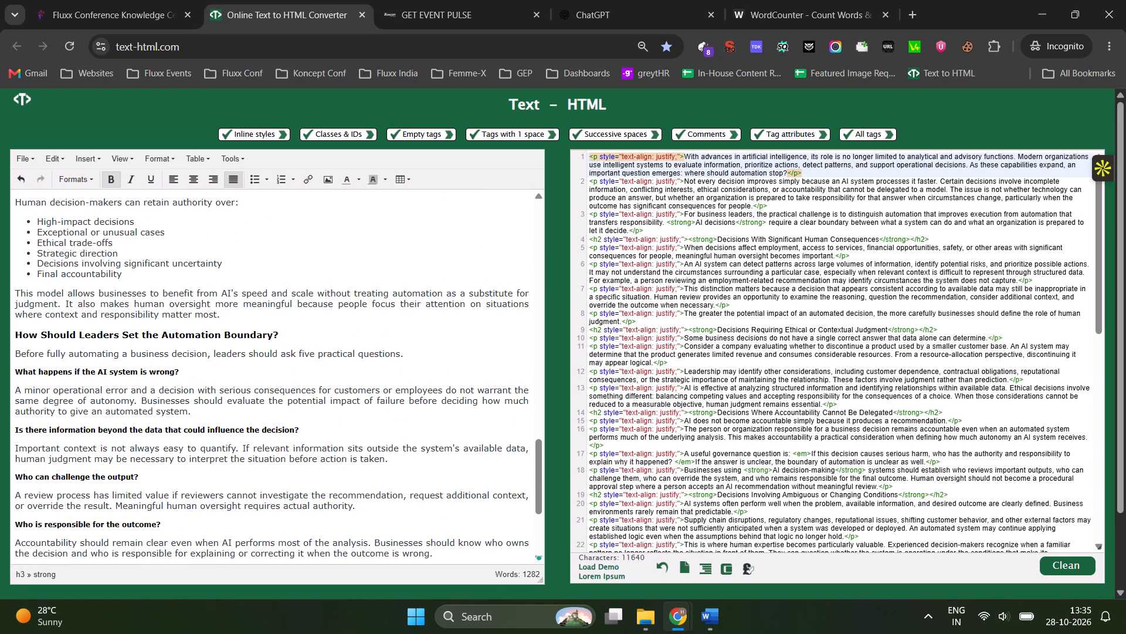
{"action": "left_click", "coordinate": [227, 426]}
{"action": "left_click", "coordinate": [124, 474]}
{"action": "left_click", "coordinate": [137, 527]}
{"action": "scroll", "coordinate": [169, 503], "scroll_direction": "down", "scroll_amount": 2}
{"action": "left_click", "coordinate": [147, 426]}
{"action": "left_click", "coordinate": [157, 475]}
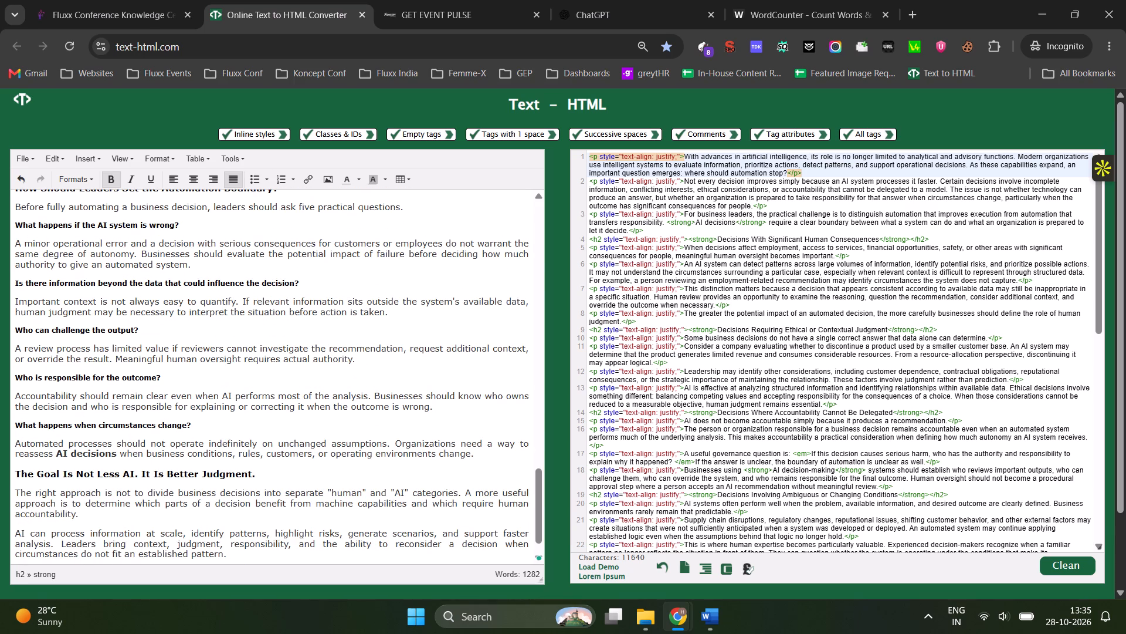
Add an empty paragraph after the article's closing sentence in the text editor.
{"action": "scroll", "coordinate": [188, 435], "scroll_direction": "down", "scroll_amount": 2}
{"action": "scroll", "coordinate": [187, 486], "scroll_direction": "down", "scroll_amount": 1}
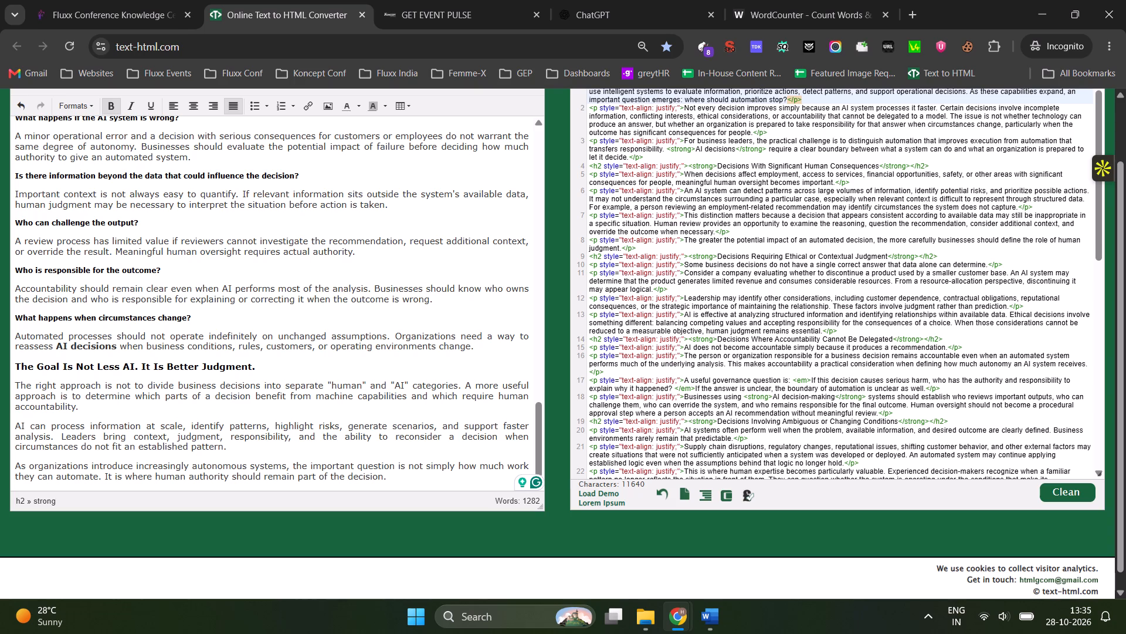
{"action": "scroll", "coordinate": [382, 427], "scroll_direction": "down", "scroll_amount": 2}
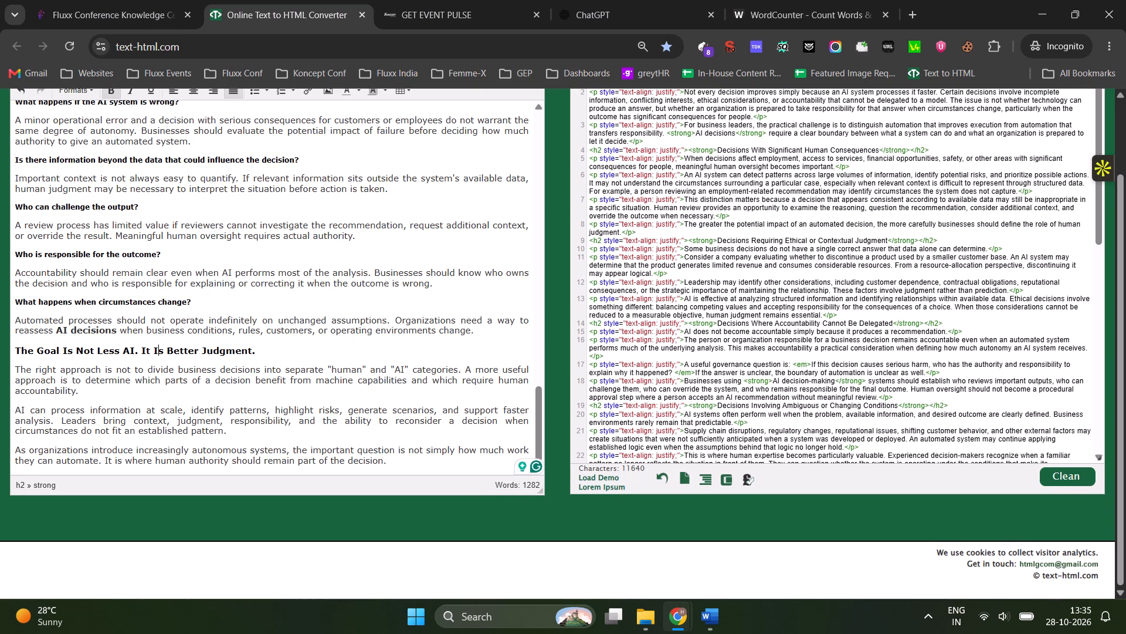
{"action": "left_click", "coordinate": [408, 460]}
{"action": "key", "text": "Return"}
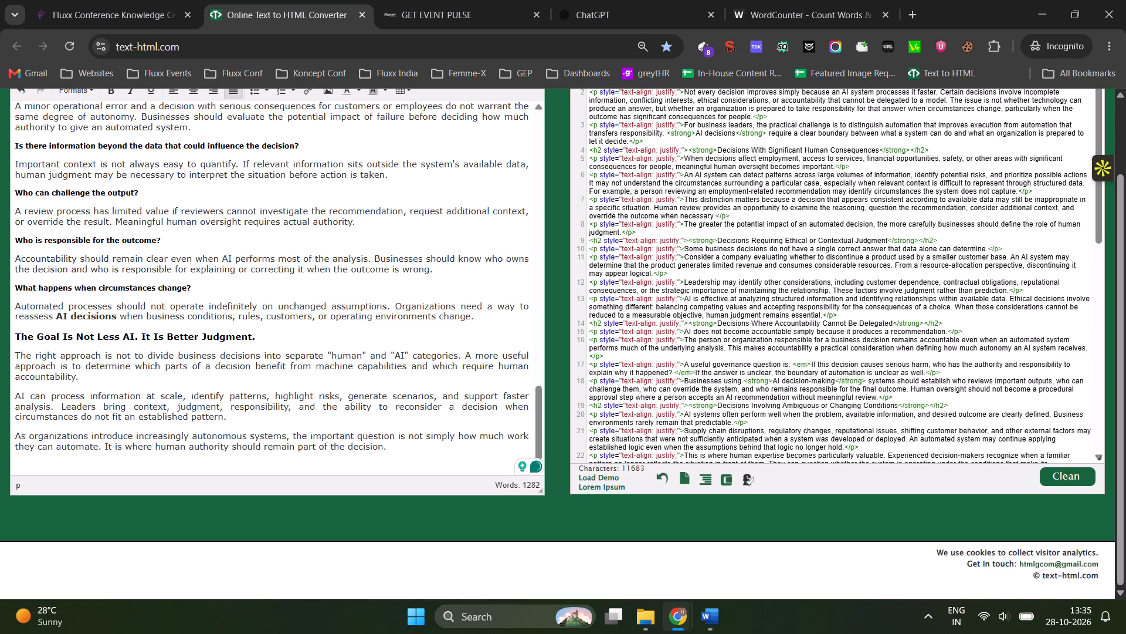
Switch to Word, review the details at the beginning of the article document and clear the body text selection.
{"action": "key", "text": "alt+Tab"}
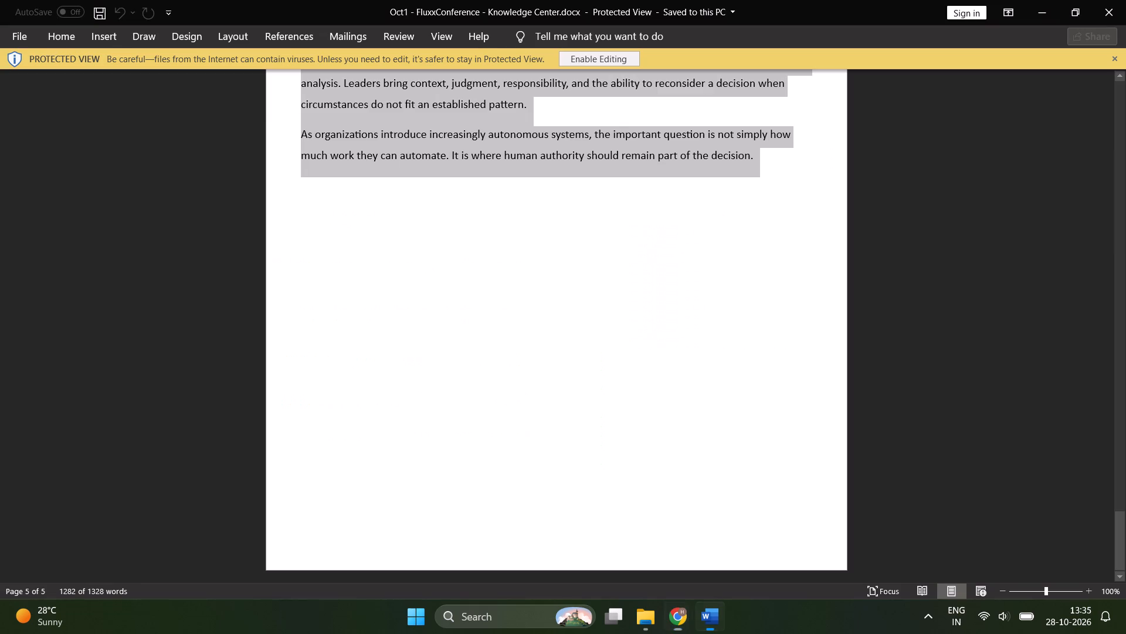
{"action": "scroll", "coordinate": [546, 427], "scroll_direction": "up", "scroll_amount": 5}
{"action": "left_click_drag", "start_coordinate": [1125, 523], "coordinate": [1125, 222]}
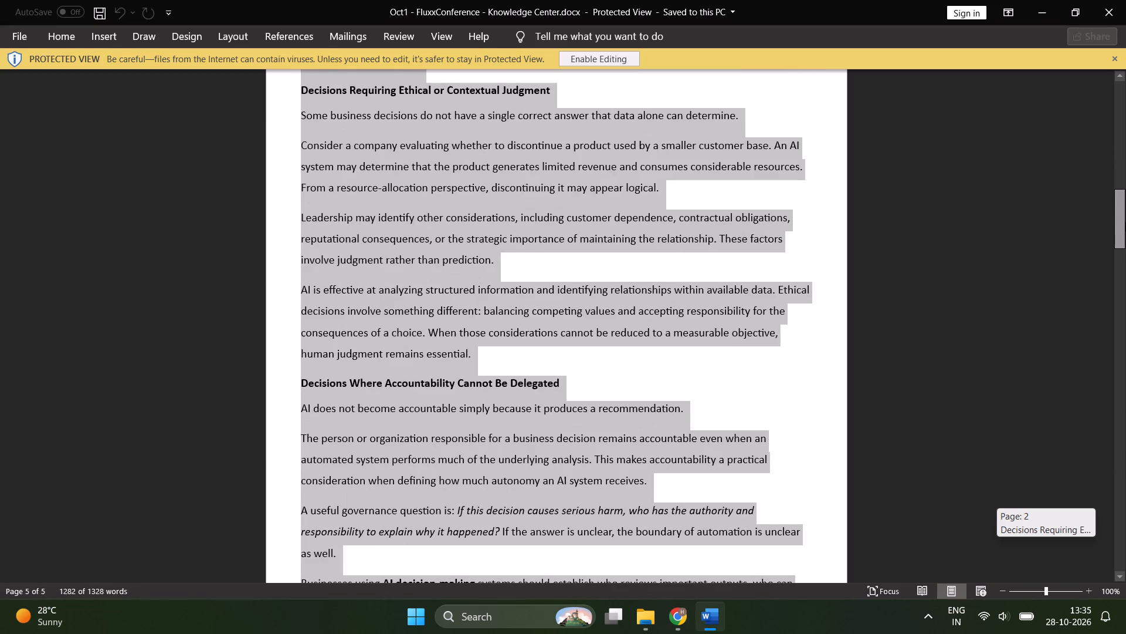
{"action": "left_click_drag", "start_coordinate": [1125, 222], "coordinate": [1125, 96]}
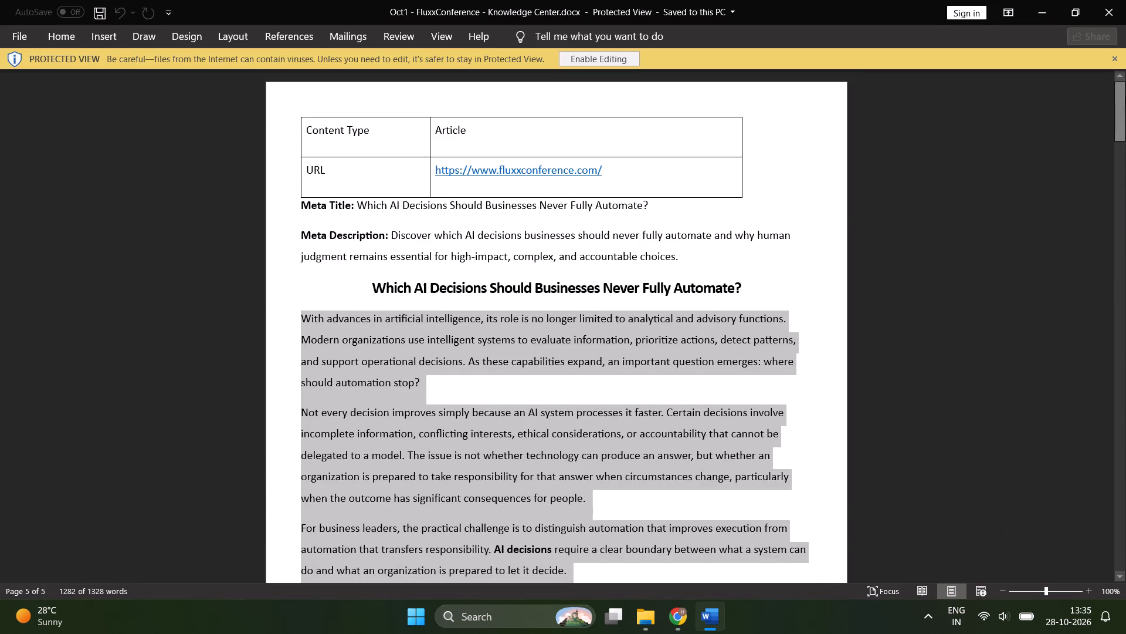
{"action": "left_click", "coordinate": [551, 412]}
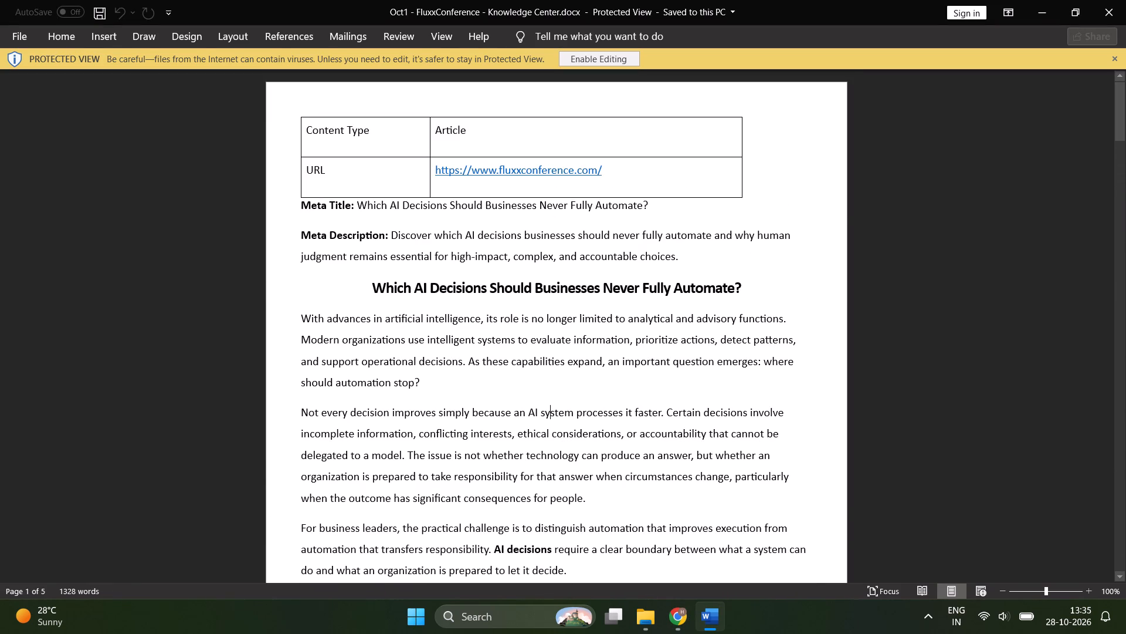
{"action": "key", "text": "alt+Tab"}
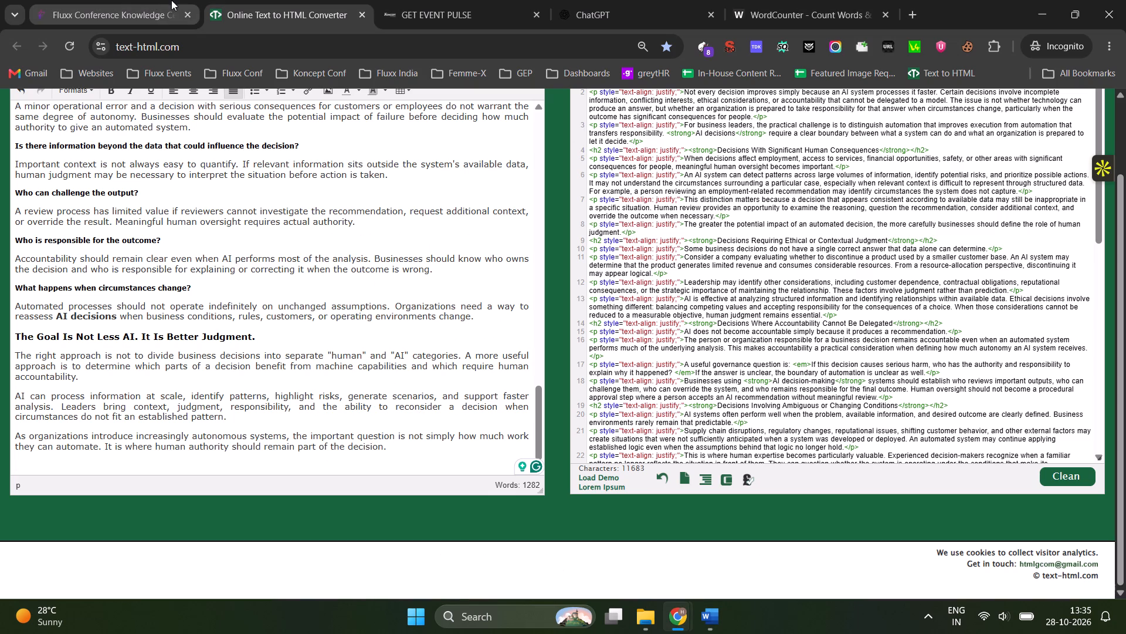
From the Fluxx Knowledge Center page, open the AI-driven decision article and "How Agentic AI Transforms Executive Decision-Making?" in new tabs.
{"action": "left_click", "coordinate": [115, 0]}
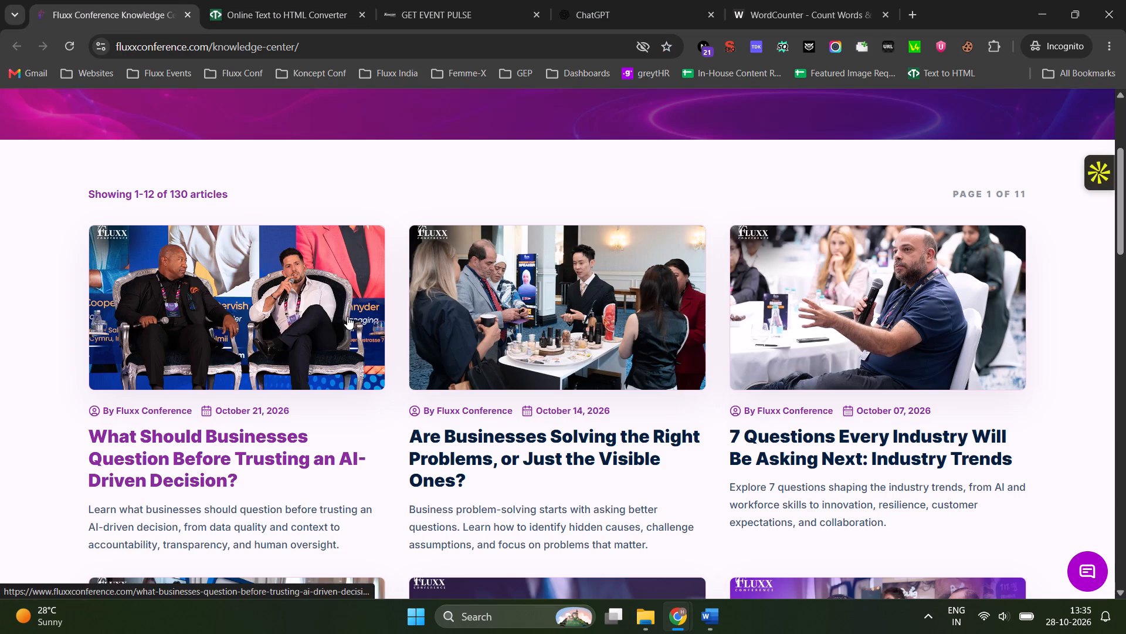
{"action": "middle_click", "coordinate": [304, 454]}
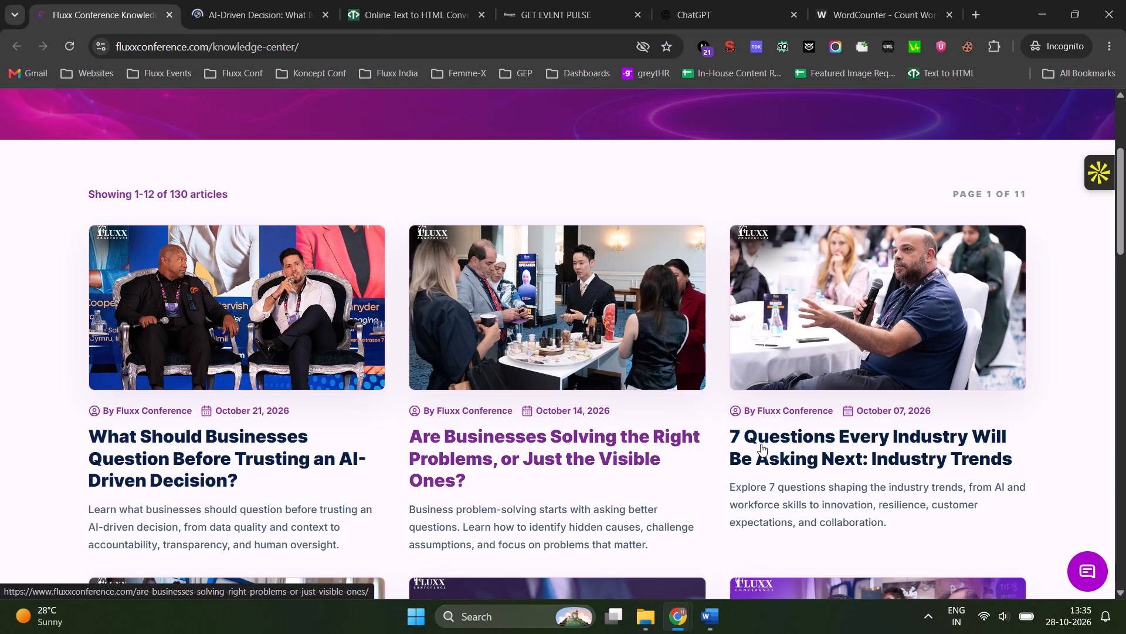
{"action": "scroll", "coordinate": [789, 443], "scroll_direction": "down", "scroll_amount": 3}
{"action": "scroll", "coordinate": [407, 492], "scroll_direction": "down", "scroll_amount": 1}
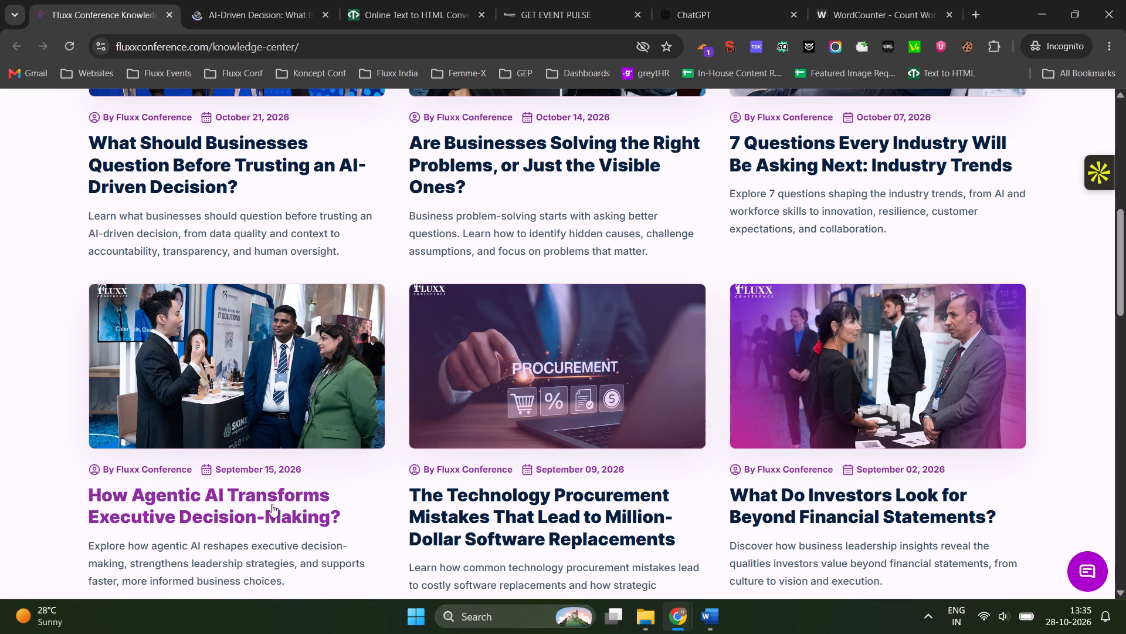
{"action": "middle_click", "coordinate": [311, 508]}
{"action": "scroll", "coordinate": [314, 503], "scroll_direction": "up", "scroll_amount": 6}
{"action": "scroll", "coordinate": [322, 345], "scroll_direction": "up", "scroll_amount": 4}
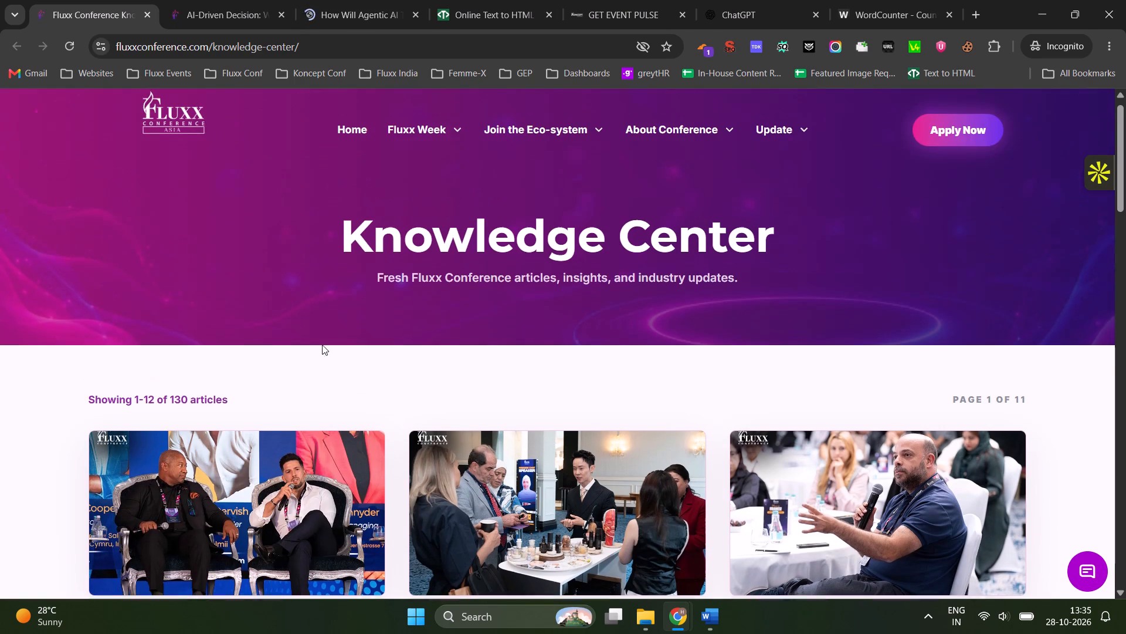
Examine the published AI-driven decision article's layout from its introduction down to the closing "Interesting Reads" links.
{"action": "left_click", "coordinate": [241, 0]}
{"action": "scroll", "coordinate": [306, 309], "scroll_direction": "down", "scroll_amount": 3}
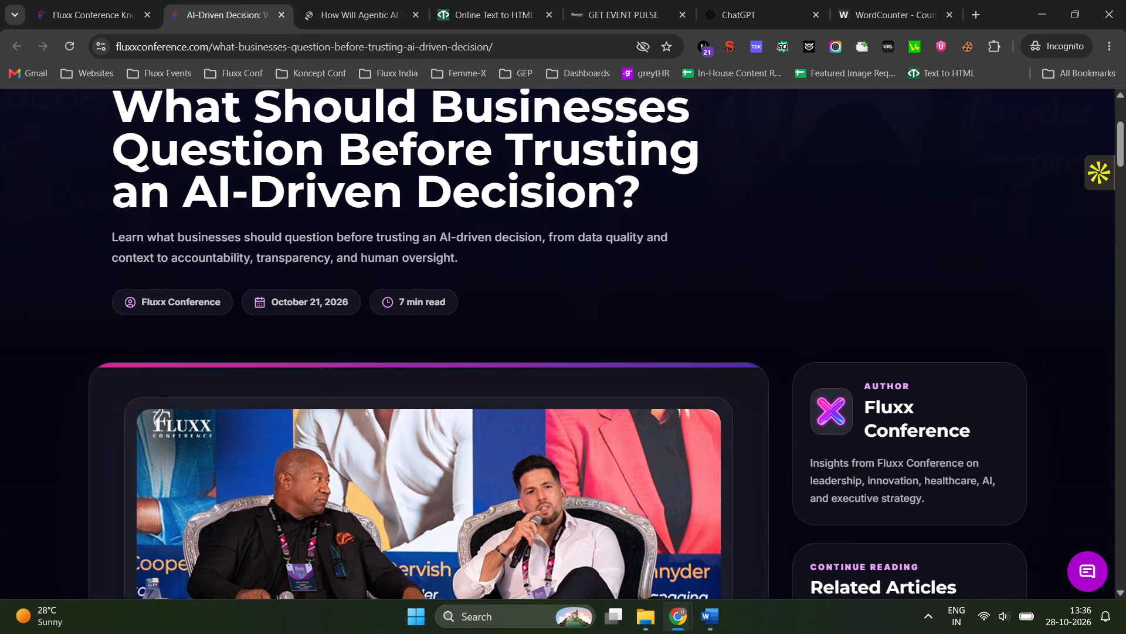
{"action": "scroll", "coordinate": [328, 296], "scroll_direction": "down", "scroll_amount": 10}
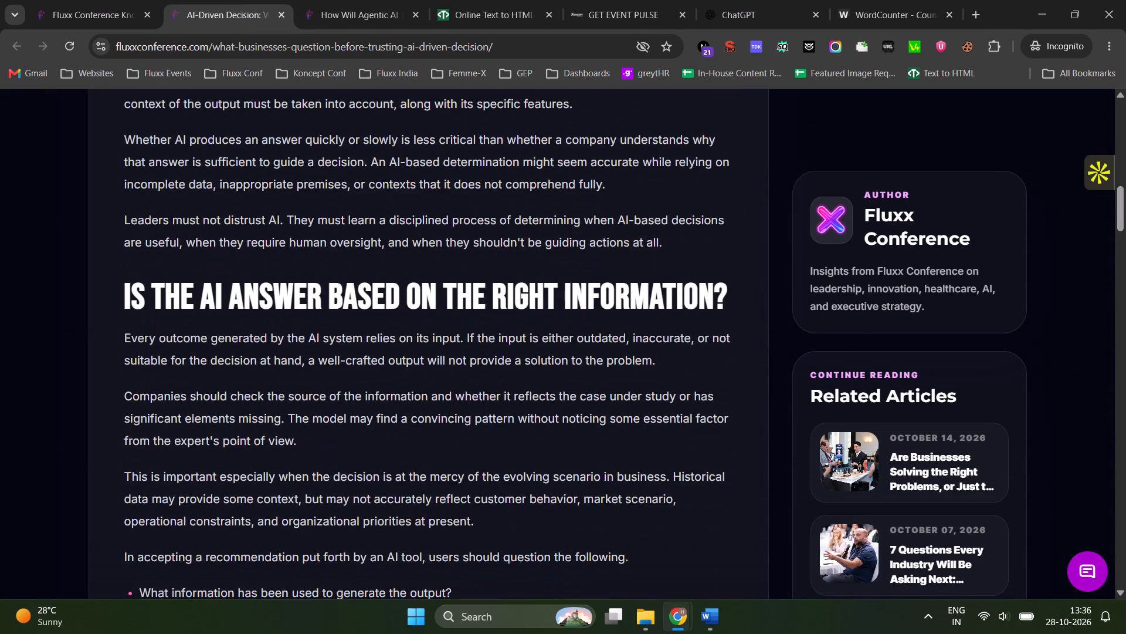
{"action": "scroll", "coordinate": [325, 297], "scroll_direction": "down", "scroll_amount": 7}
{"action": "scroll", "coordinate": [324, 298], "scroll_direction": "up", "scroll_amount": 1}
{"action": "scroll", "coordinate": [324, 298], "scroll_direction": "down", "scroll_amount": 4}
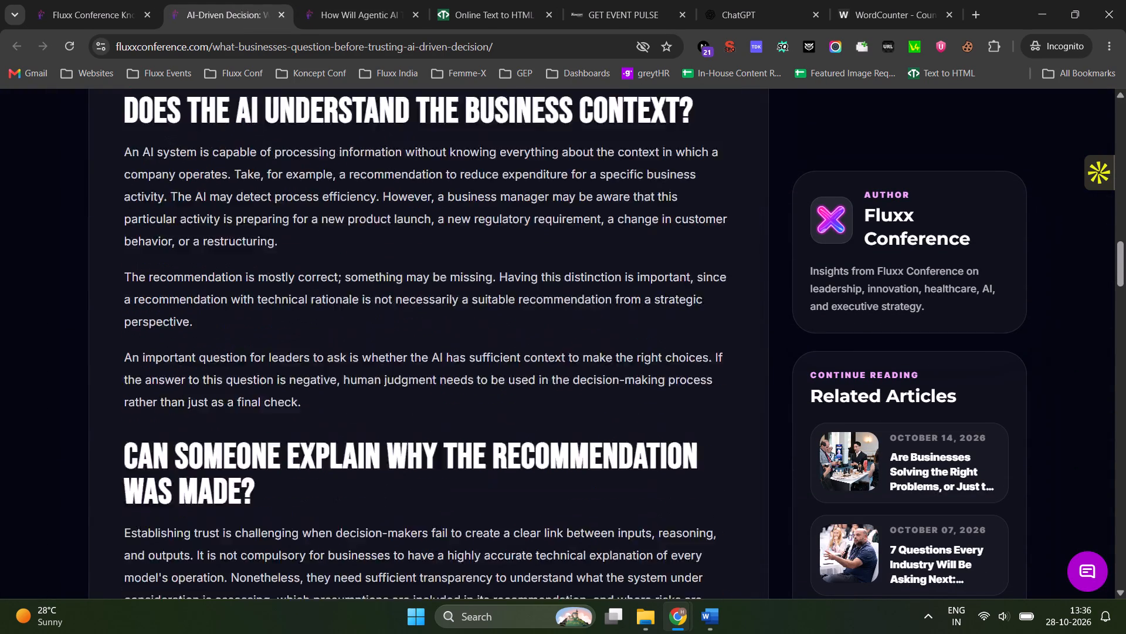
{"action": "scroll", "coordinate": [324, 298], "scroll_direction": "down", "scroll_amount": 15}
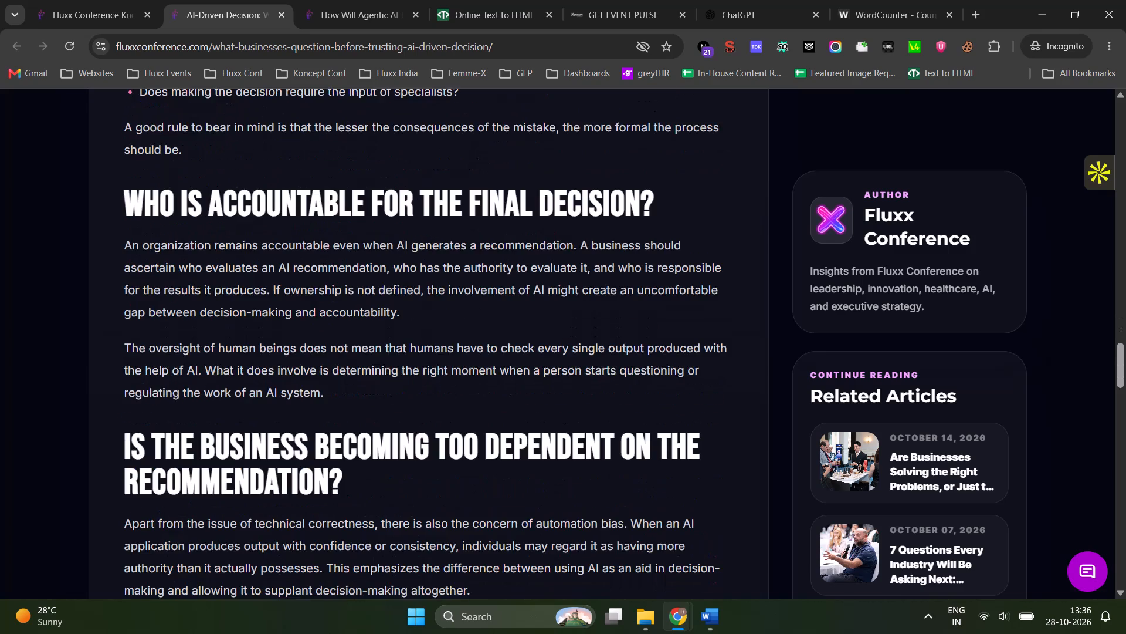
{"action": "scroll", "coordinate": [323, 302], "scroll_direction": "down", "scroll_amount": 20}
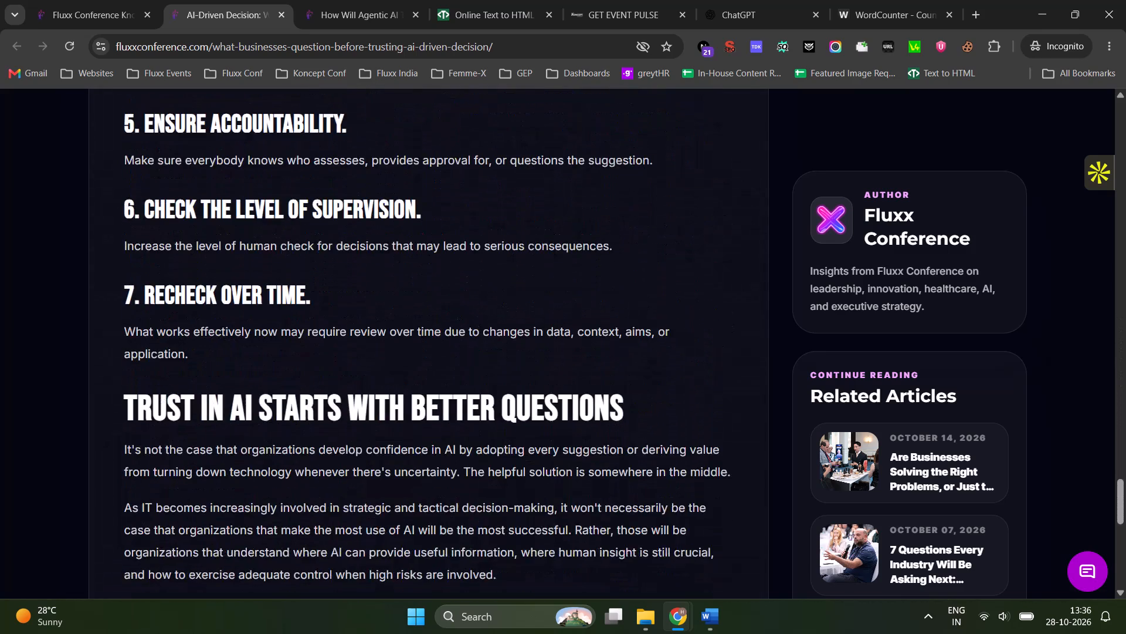
{"action": "scroll", "coordinate": [356, 308], "scroll_direction": "down", "scroll_amount": 5}
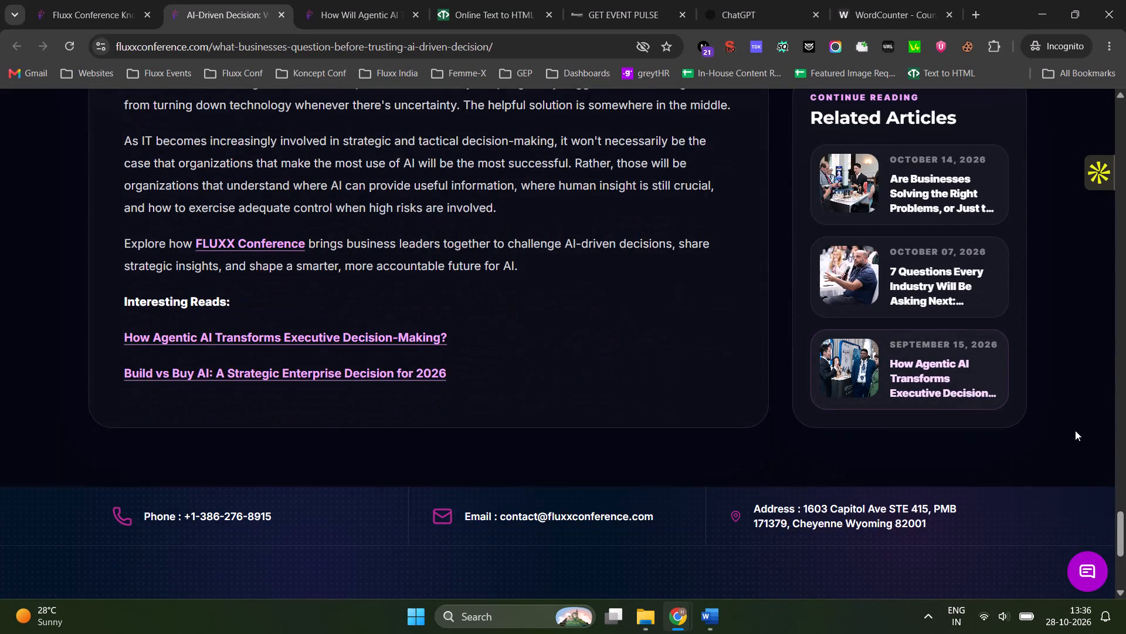
Copy the title "What Should Businesses Question Before Trusting an AI-Driven Decision?" from the published article.
{"action": "left_click_drag", "start_coordinate": [1125, 538], "coordinate": [1125, 36]}
{"action": "triple_click", "coordinate": [274, 326]}
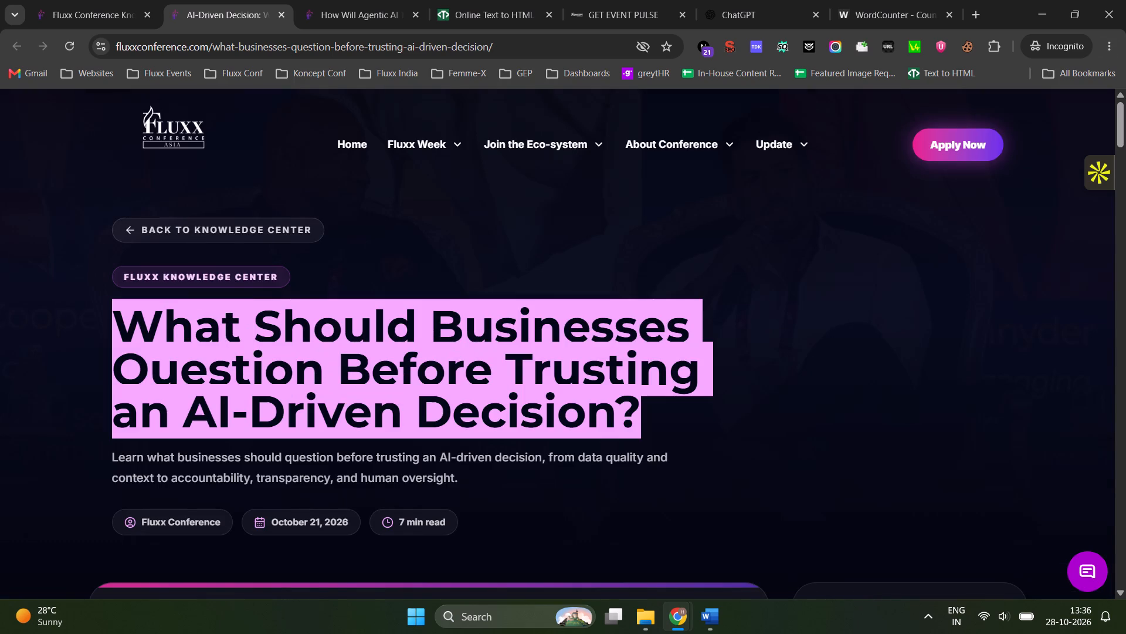
{"action": "key", "text": "ctrl+c"}
{"action": "key", "text": "ctrl+c"}
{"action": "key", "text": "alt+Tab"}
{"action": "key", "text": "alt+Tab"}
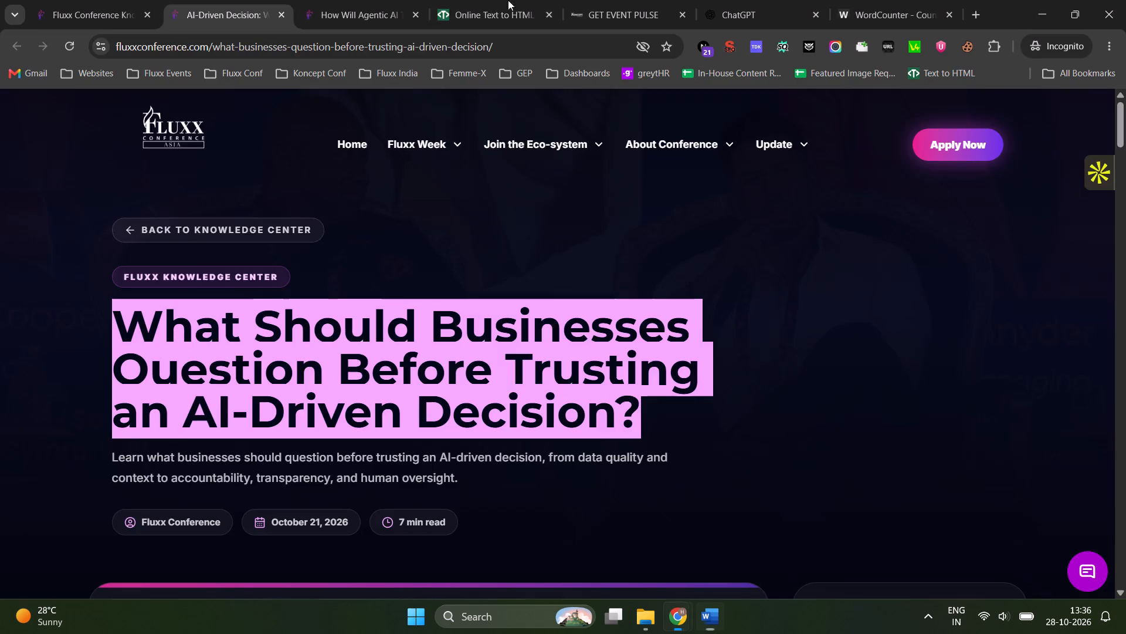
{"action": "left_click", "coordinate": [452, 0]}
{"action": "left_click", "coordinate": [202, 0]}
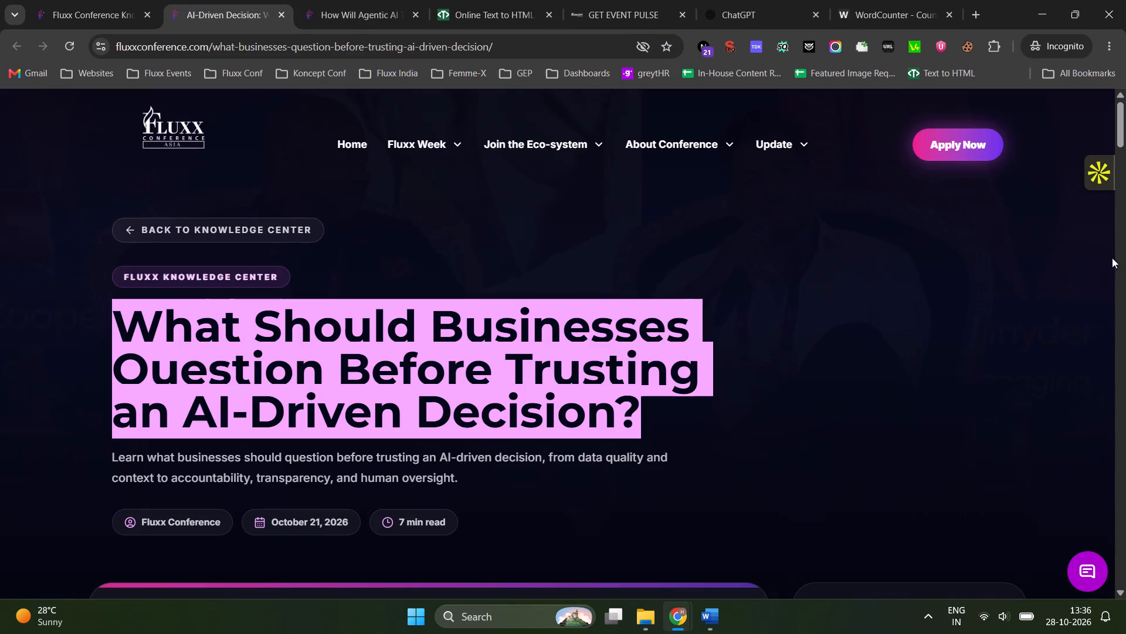
Copy the "Interesting Reads:" heading from the published AI-driven decision article to the end of the converter's article text, followed by a non-bold line.
{"action": "left_click_drag", "start_coordinate": [1125, 132], "coordinate": [1125, 633]}
{"action": "scroll", "coordinate": [260, 302], "scroll_direction": "up", "scroll_amount": 4}
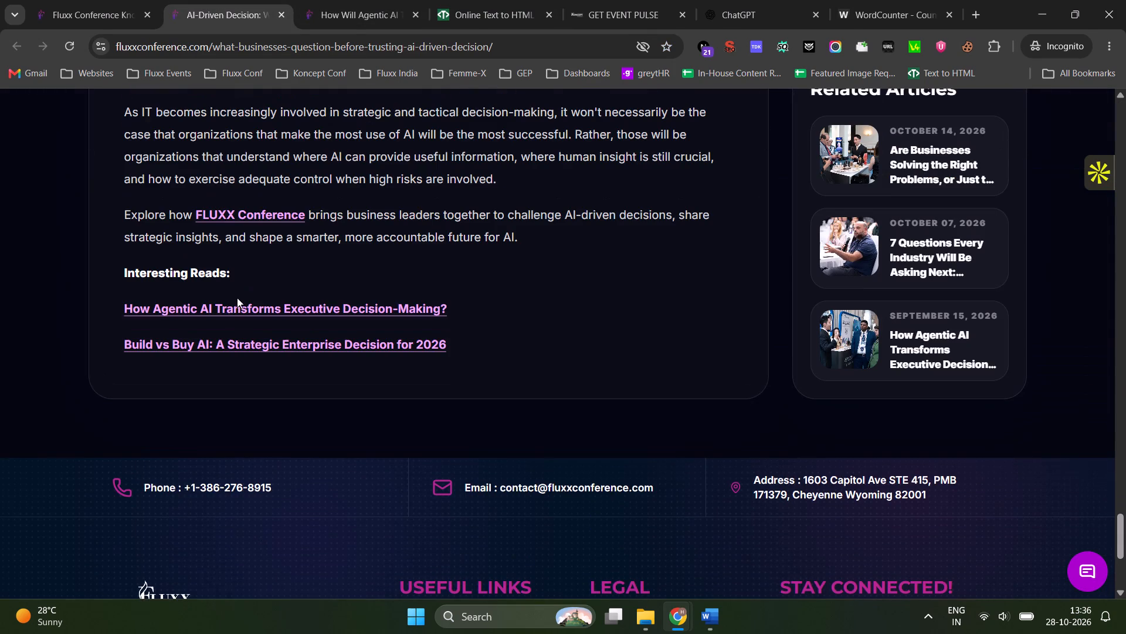
{"action": "triple_click", "coordinate": [225, 279]}
{"action": "key", "text": "ctrl+c"}
{"action": "key", "text": "ctrl+c"}
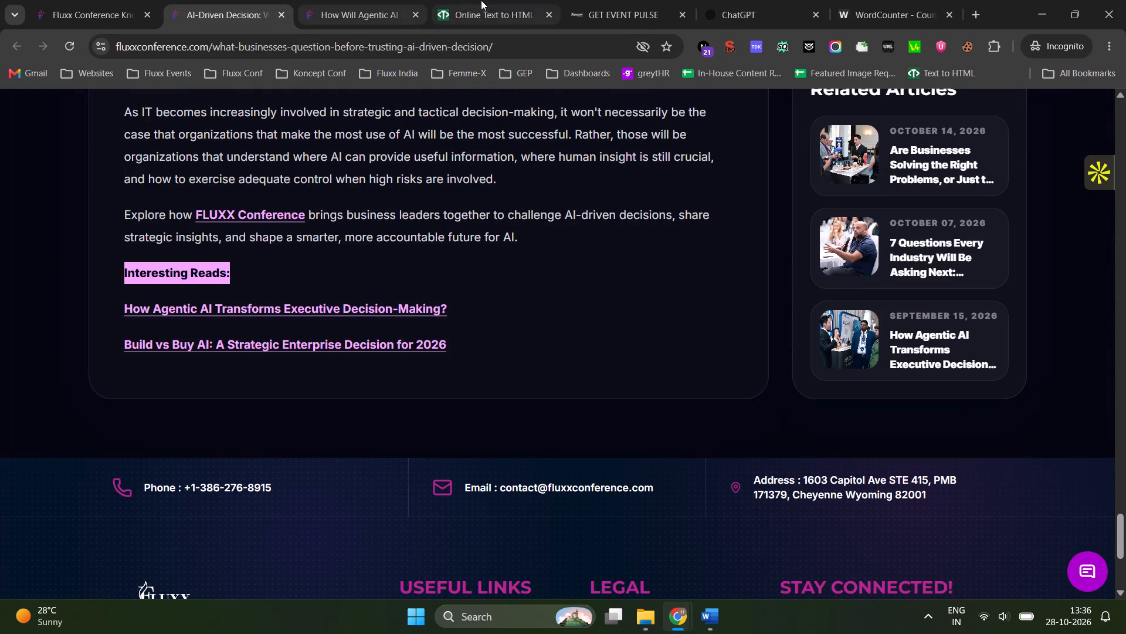
{"action": "left_click", "coordinate": [481, 0]}
{"action": "key", "text": "ctrl+v"}
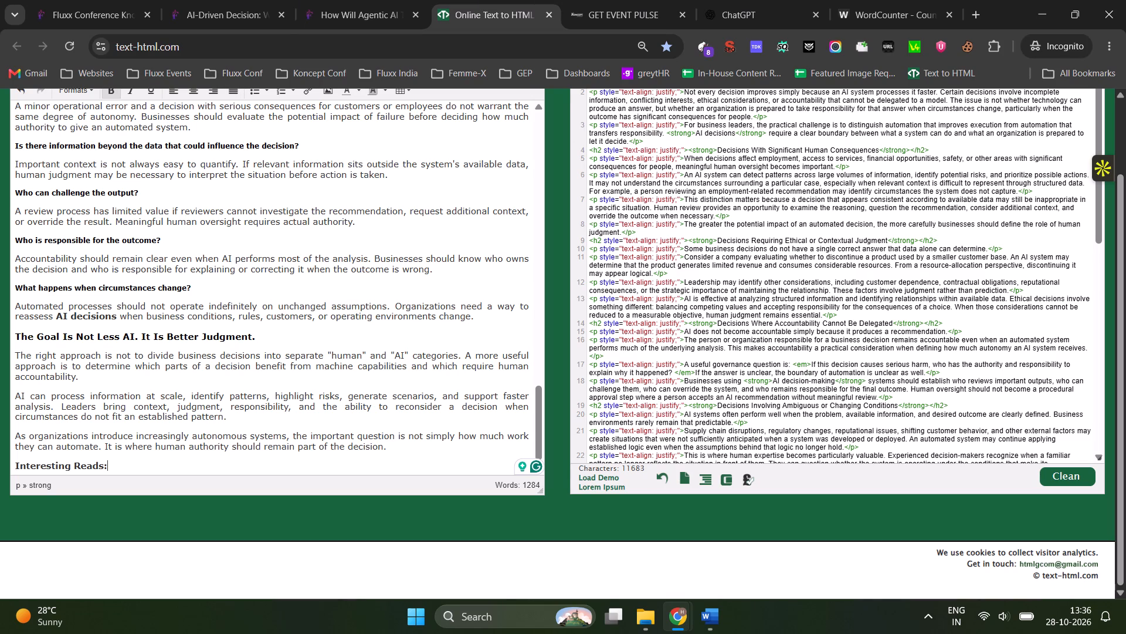
{"action": "key", "text": "Return"}
{"action": "key", "text": "ctrl+b"}
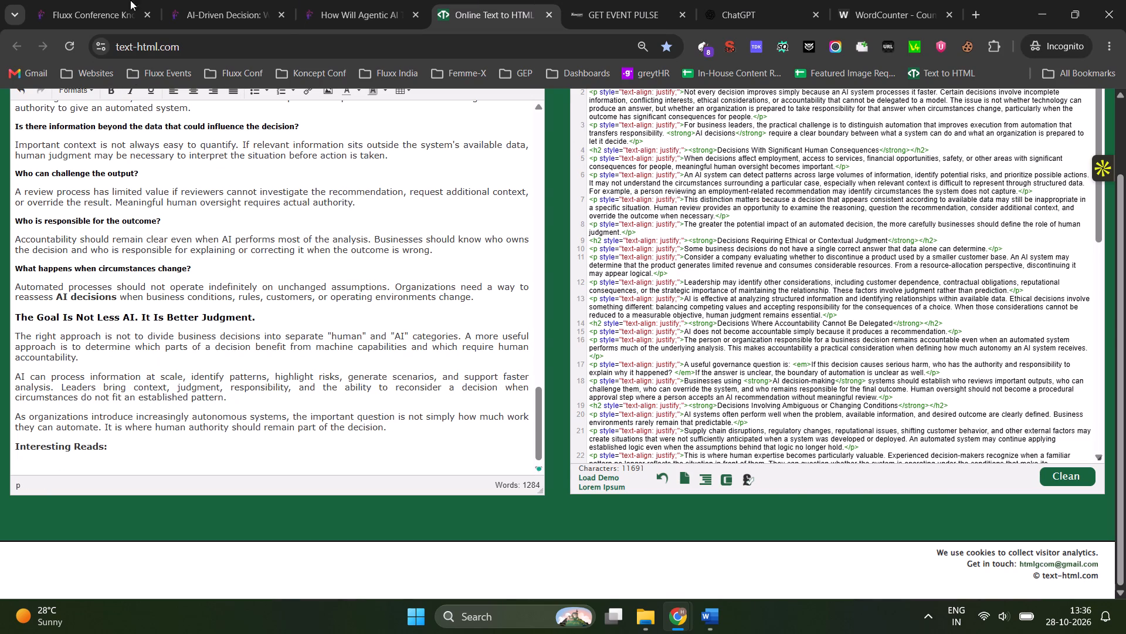
Add the published article's title "What Should Businesses Question Before Trusting an AI-Driven Decision?" as plain text under "Interesting Reads:" in the converter.
{"action": "left_click", "coordinate": [219, 0]}
{"action": "left_click_drag", "start_coordinate": [1125, 531], "coordinate": [1125, 147]}
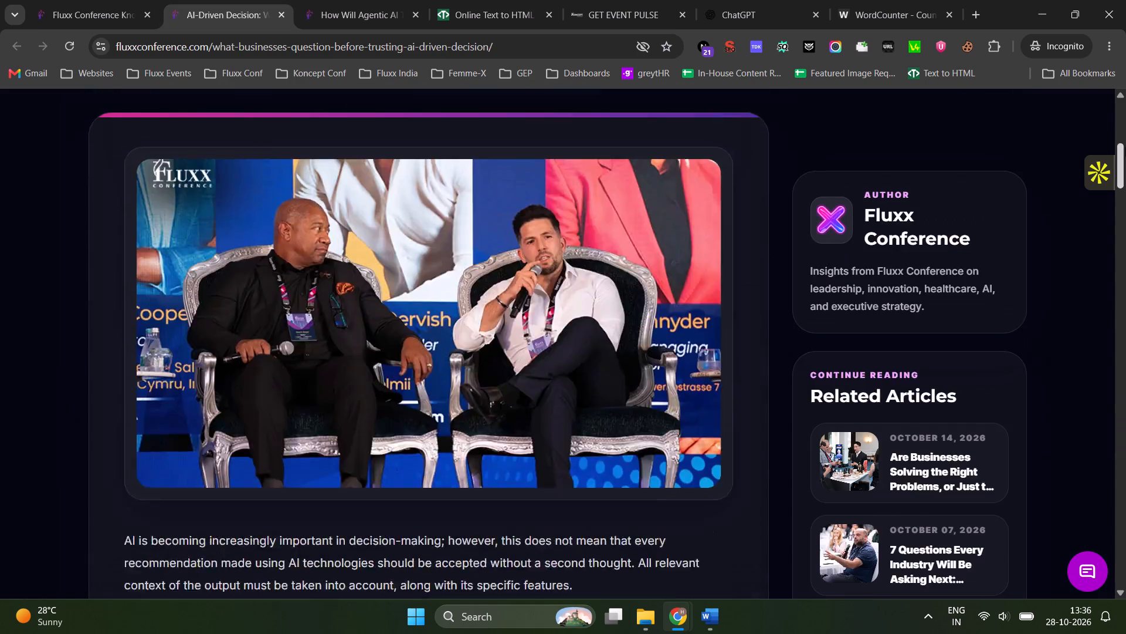
{"action": "left_click_drag", "start_coordinate": [1125, 147], "coordinate": [1125, 140]}
{"action": "scroll", "coordinate": [456, 399], "scroll_direction": "up", "scroll_amount": 2}
{"action": "triple_click", "coordinate": [473, 289]}
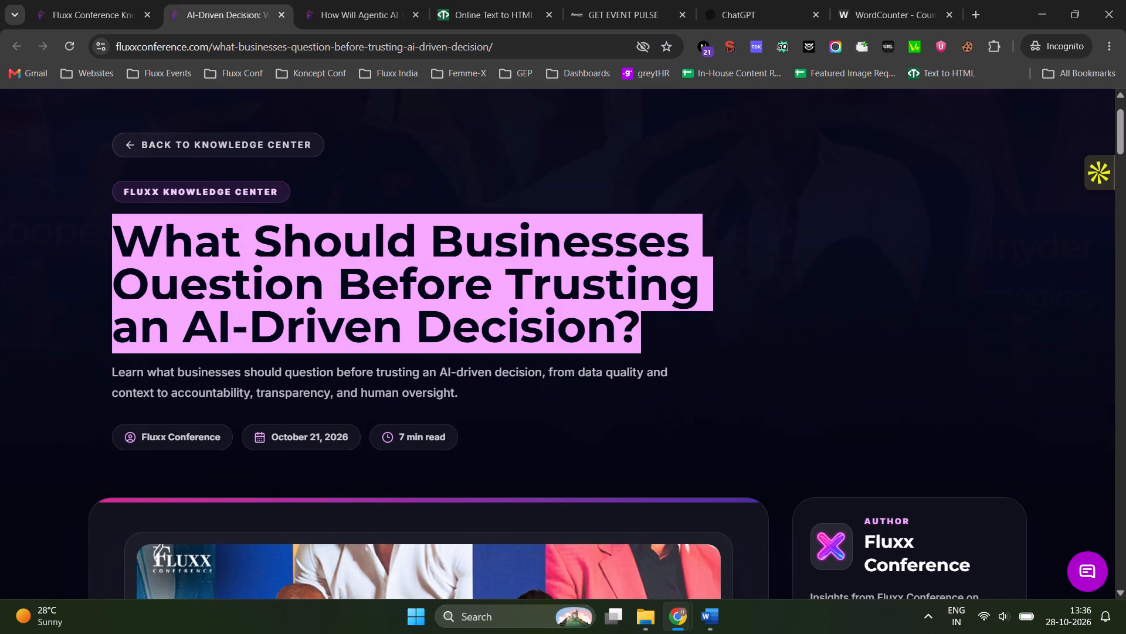
{"action": "key", "text": "ctrl+c"}
{"action": "key", "text": "ctrl+c"}
{"action": "key", "text": "alt+Tab"}
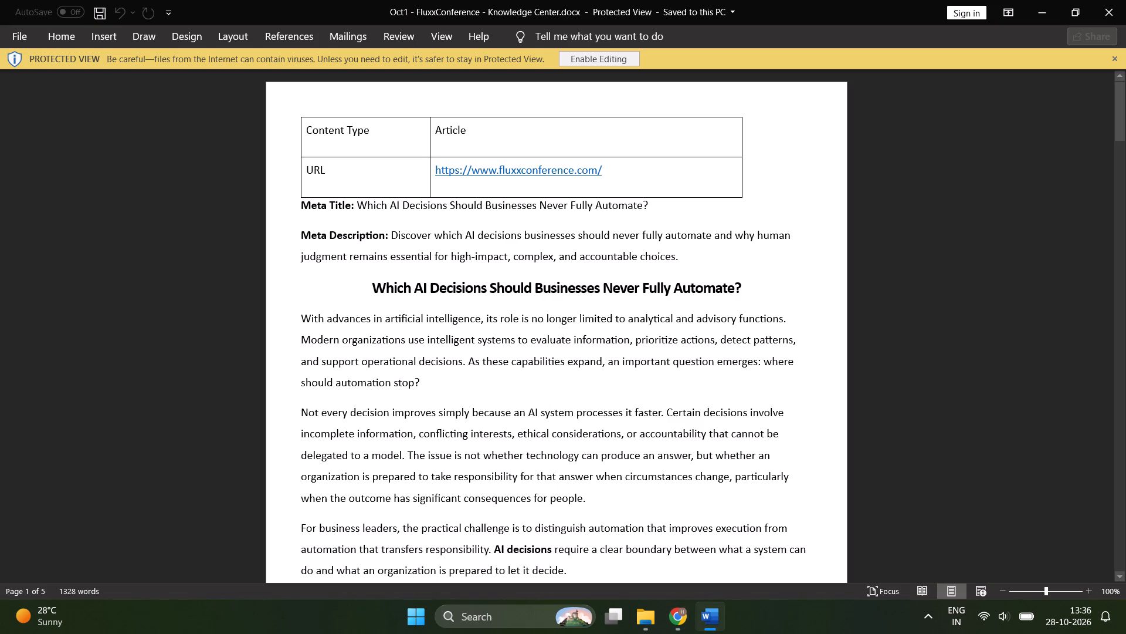
{"action": "scroll", "coordinate": [451, 306], "scroll_direction": "up", "scroll_amount": 1, "text": "alt"}
{"action": "key", "text": "alt+Tab"}
{"action": "left_click", "coordinate": [472, 0]}
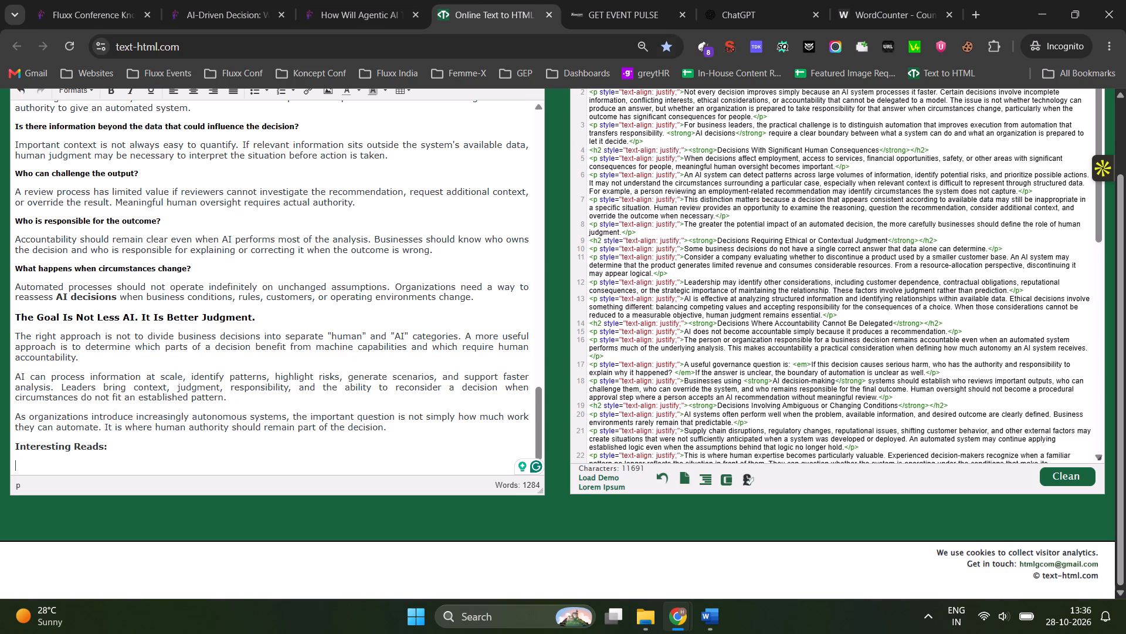
{"action": "key", "text": "ctrl+shift+v"}
Link the added AI-Driven Decision title to its published article's URL, fluxxconference.com/what-businesses-question-before-trusting-ai-driven-decision/, and close that article's page.
{"action": "key", "text": "ctrl+shift+Left"}
{"action": "key", "text": "ctrl+shift+Left"}
{"action": "key", "text": "ctrl+shift+Left"}
{"action": "key", "text": "ctrl+shift+Left"}
{"action": "key", "text": "ctrl+shift+Left"}
{"action": "key", "text": "ctrl+shift+Left"}
{"action": "key", "text": "ctrl+shift+Left"}
{"action": "key", "text": "ctrl+shift+Left"}
{"action": "key", "text": "ctrl+shift+Left"}
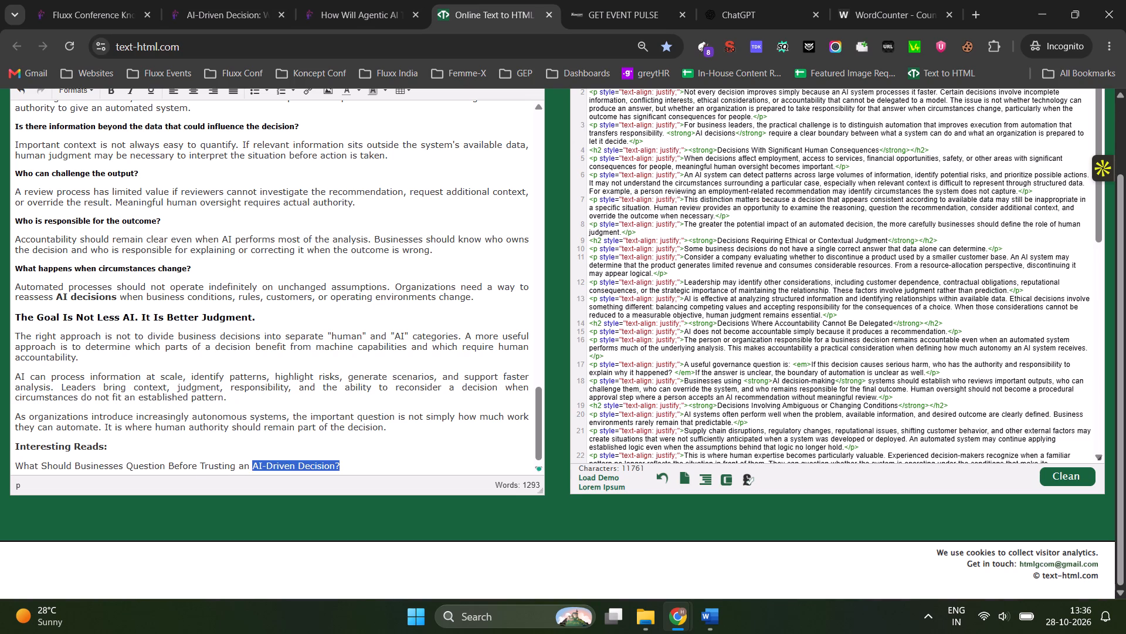
{"action": "key", "text": "ctrl+shift+Left"}
{"action": "key", "text": "ctrl+shift+Left"}
{"action": "key", "text": "ctrl+shift+Left"}
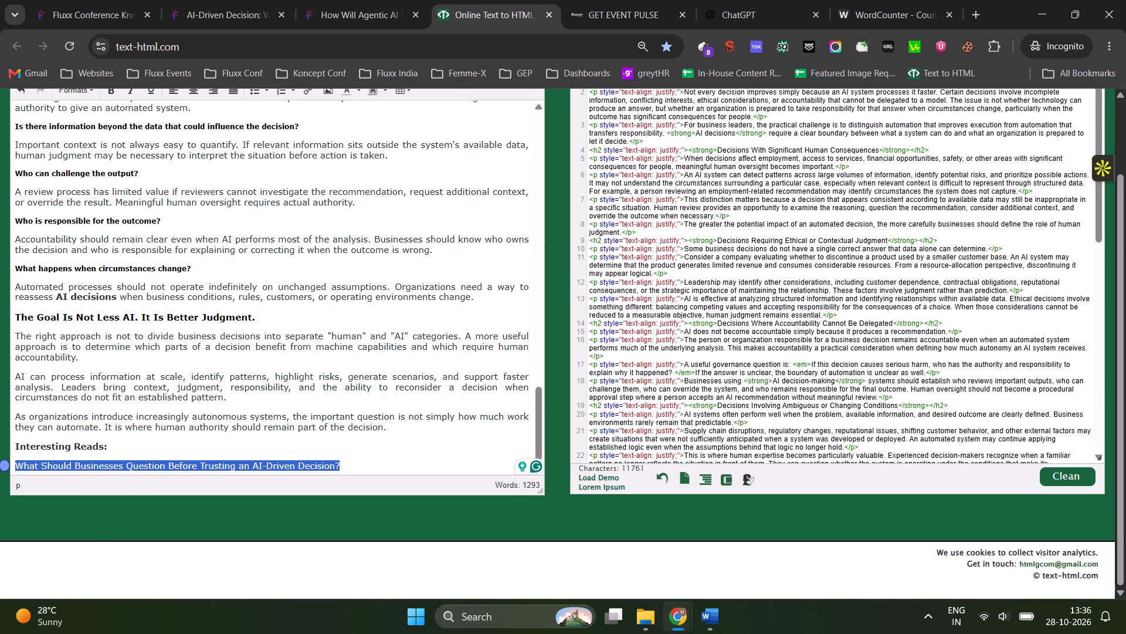
{"action": "left_click", "coordinate": [242, 0]}
{"action": "left_click", "coordinate": [275, 55]}
{"action": "key", "text": "ctrl+c"}
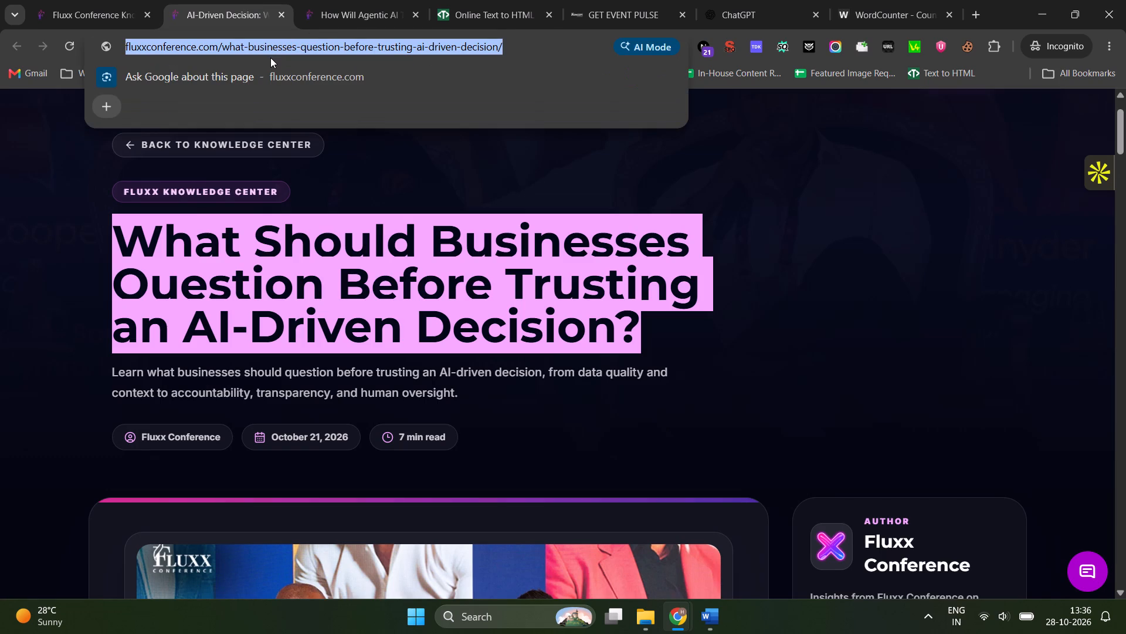
{"action": "key", "text": "ctrl+c"}
{"action": "key", "text": "ctrl+c"}
{"action": "key", "text": "ctrl+w"}
{"action": "left_click", "coordinate": [416, 0]}
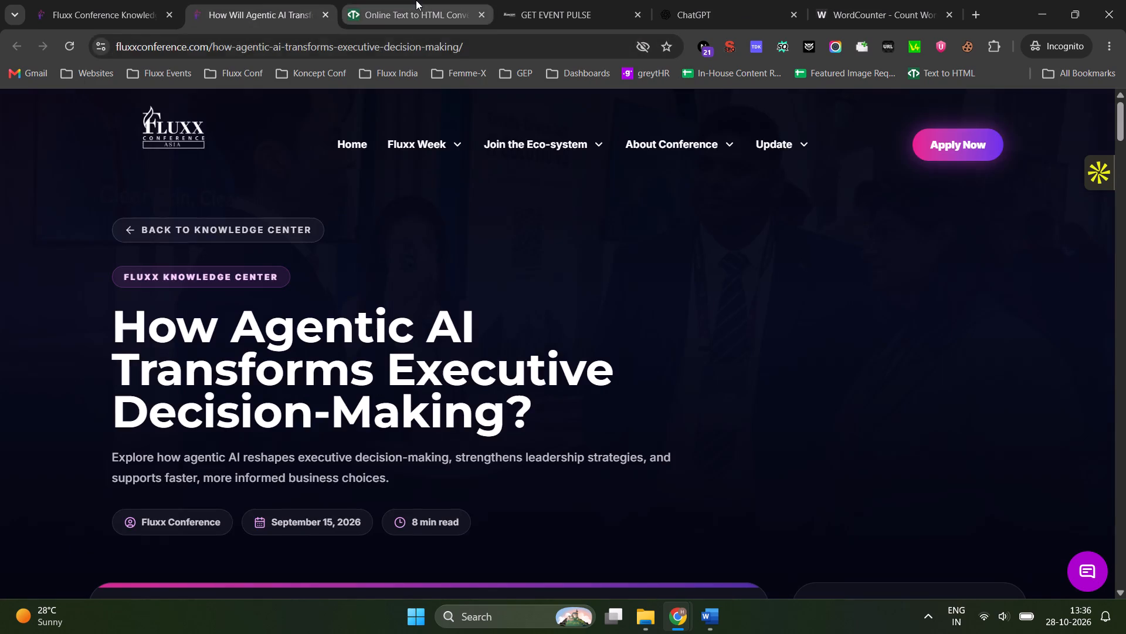
{"action": "key", "text": "ctrl+k"}
{"action": "key", "text": "ctrl+v"}
{"action": "key", "text": "Return"}
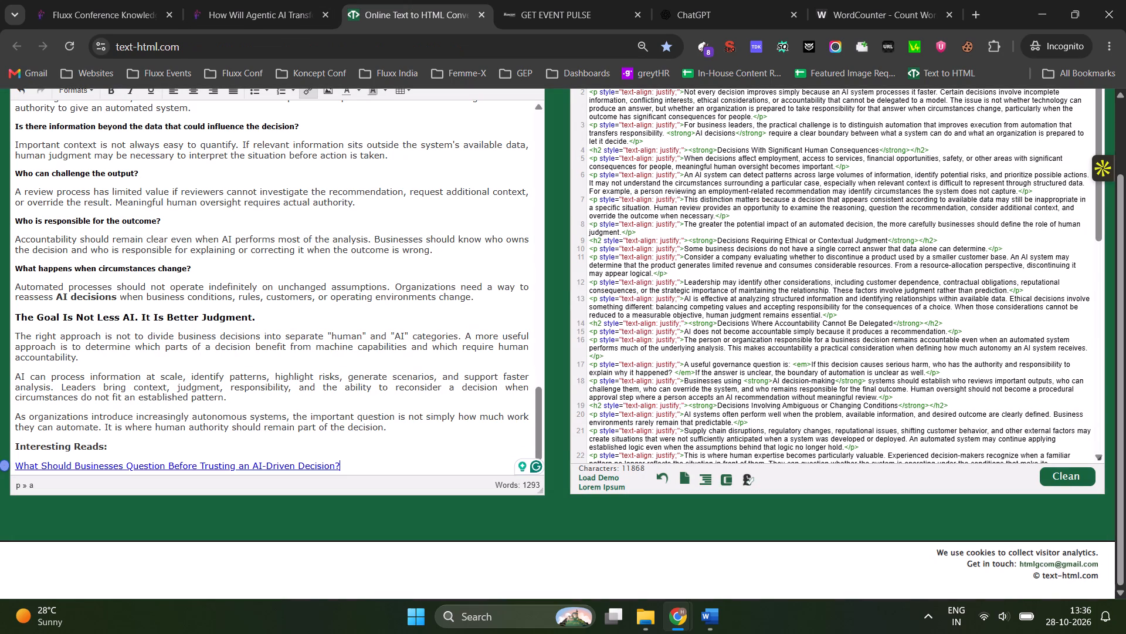
Add the published title "How Agentic AI Transforms Executive Decision-Making?" as plain text on a new line below the first related-article link.
{"action": "key", "text": "Return"}
{"action": "left_click", "coordinate": [247, 0]}
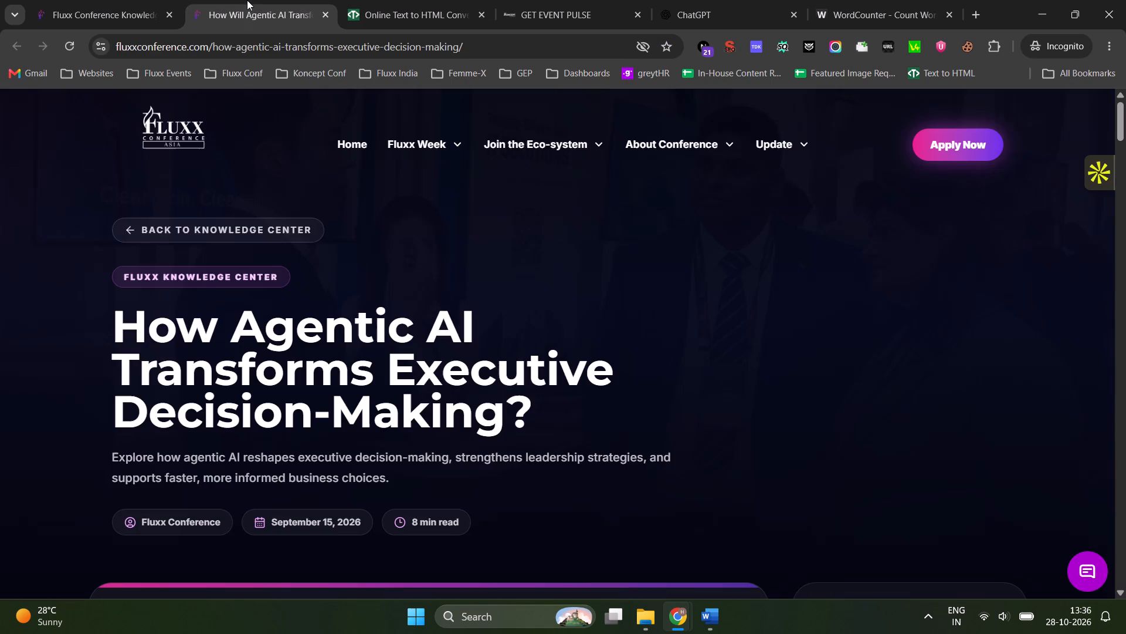
{"action": "scroll", "coordinate": [436, 331], "scroll_direction": "down", "scroll_amount": 6}
{"action": "scroll", "coordinate": [433, 326], "scroll_direction": "up", "scroll_amount": 8}
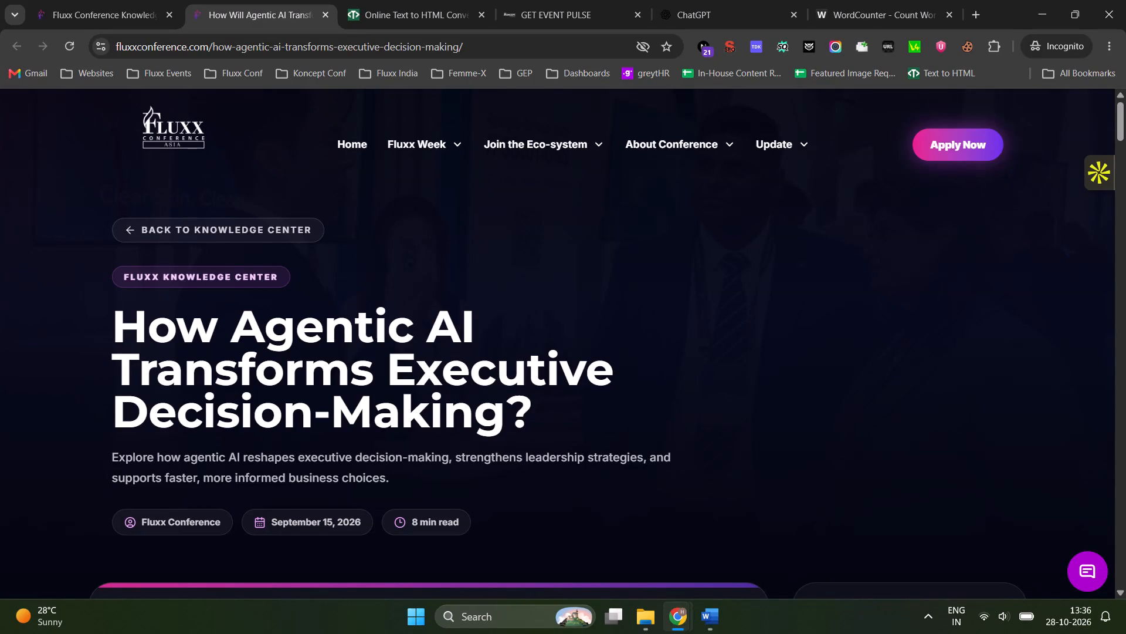
{"action": "triple_click", "coordinate": [424, 321]}
{"action": "key", "text": "ctrl+c"}
{"action": "key", "text": "ctrl+c"}
{"action": "left_click", "coordinate": [118, 0]}
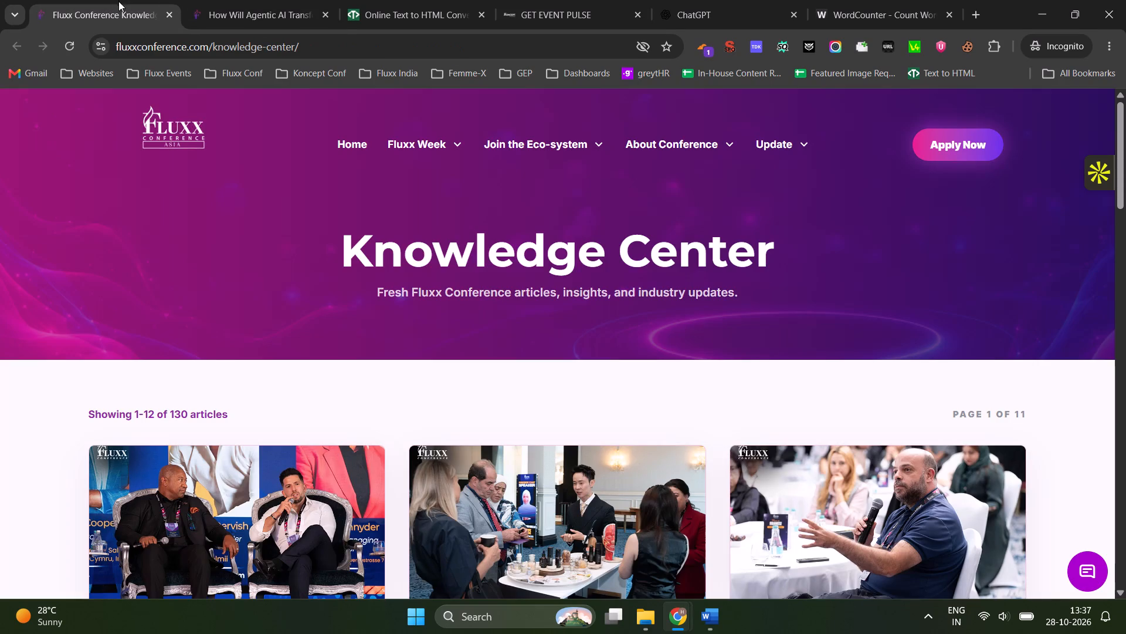
{"action": "left_click", "coordinate": [399, 0]}
{"action": "key", "text": "ctrl+shift+v"}
Link the Agentic AI title to its published article's URL, fluxxconference.com/how-agentic-ai-transforms-executive-decision-making/, and close that article's page.
{"action": "key", "text": "ctrl+shift+Left"}
{"action": "key", "text": "ctrl+shift+Left"}
{"action": "key", "text": "ctrl+shift+Left"}
{"action": "key", "text": "ctrl+shift+Left"}
{"action": "key", "text": "ctrl+shift+Left"}
{"action": "key", "text": "ctrl+shift+Left"}
{"action": "key", "text": "ctrl+shift+Left"}
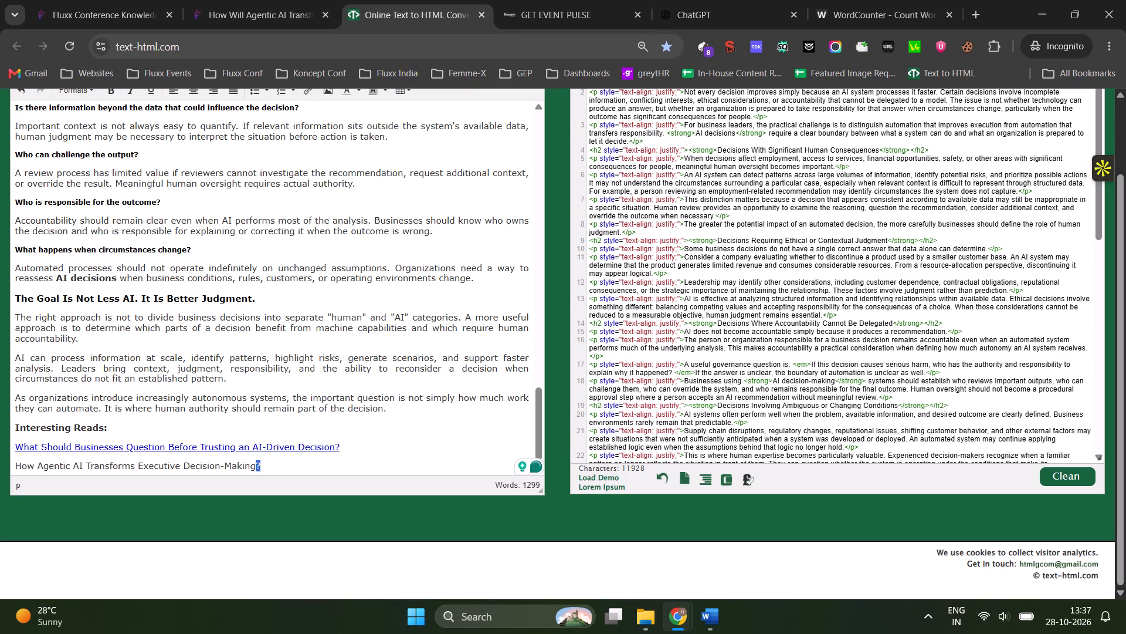
{"action": "key", "text": "ctrl+shift+Left"}
{"action": "key", "text": "ctrl+shift+Left"}
{"action": "left_click", "coordinate": [276, 0]}
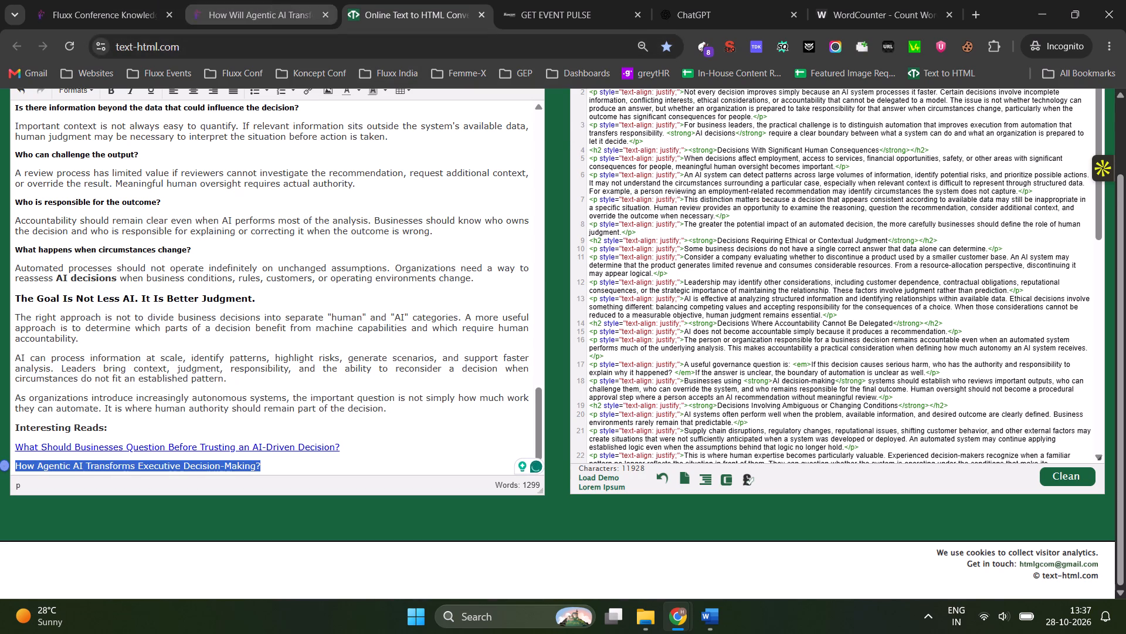
{"action": "left_click", "coordinate": [335, 49]}
{"action": "key", "text": "ctrl+c"}
{"action": "key", "text": "ctrl+c"}
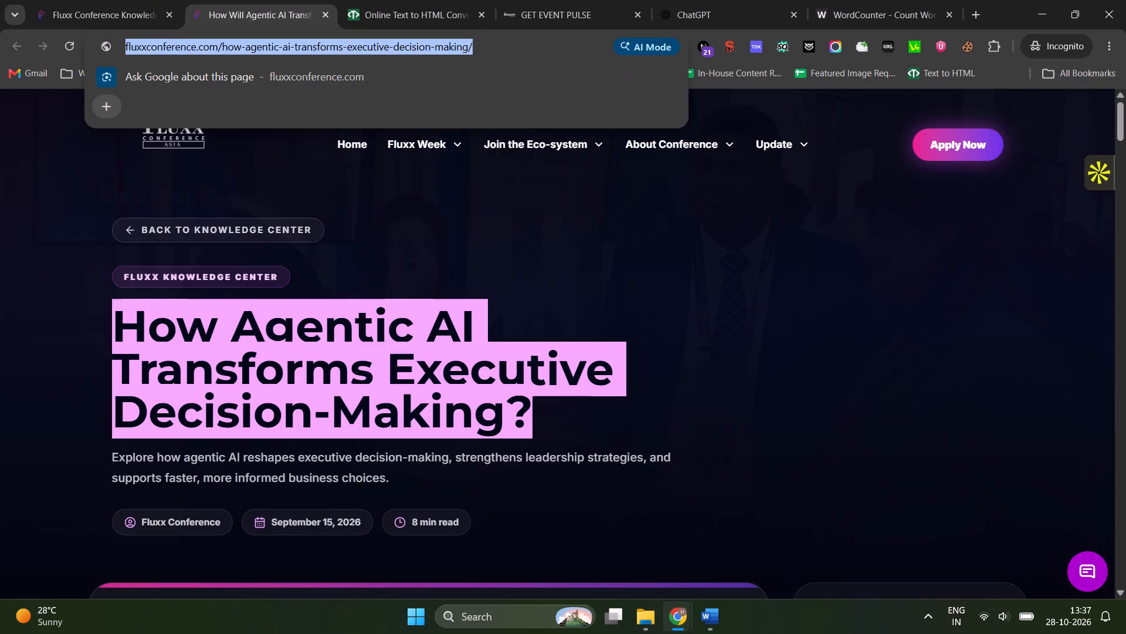
{"action": "key", "text": "ctrl+w"}
{"action": "key", "text": "ctrl+k"}
{"action": "key", "text": "ctrl+v"}
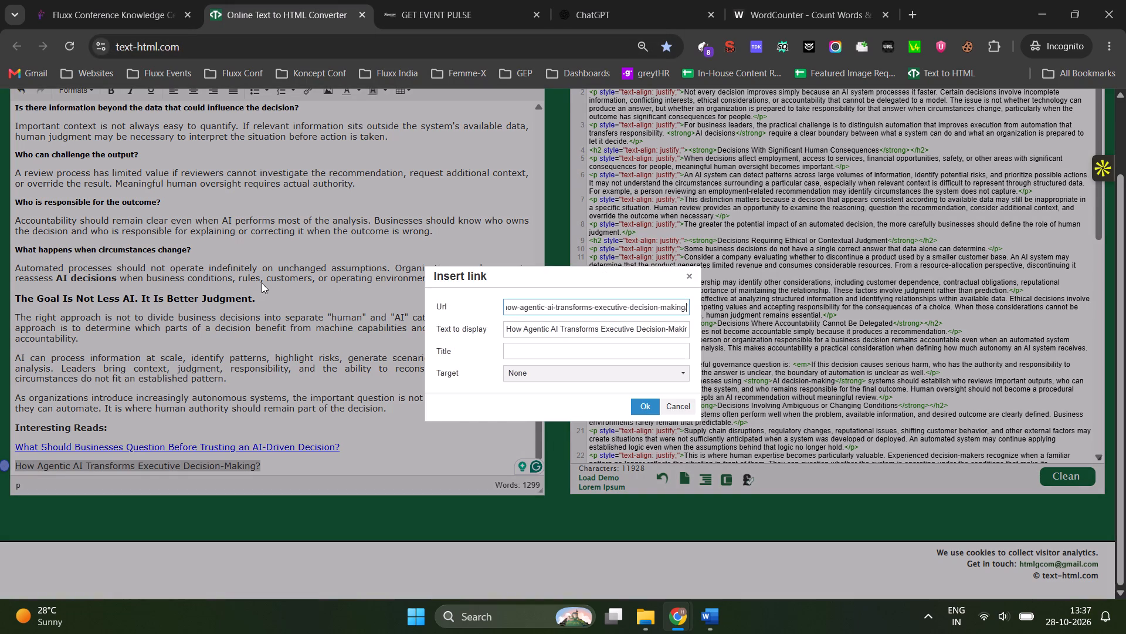
{"action": "key", "text": "Return"}
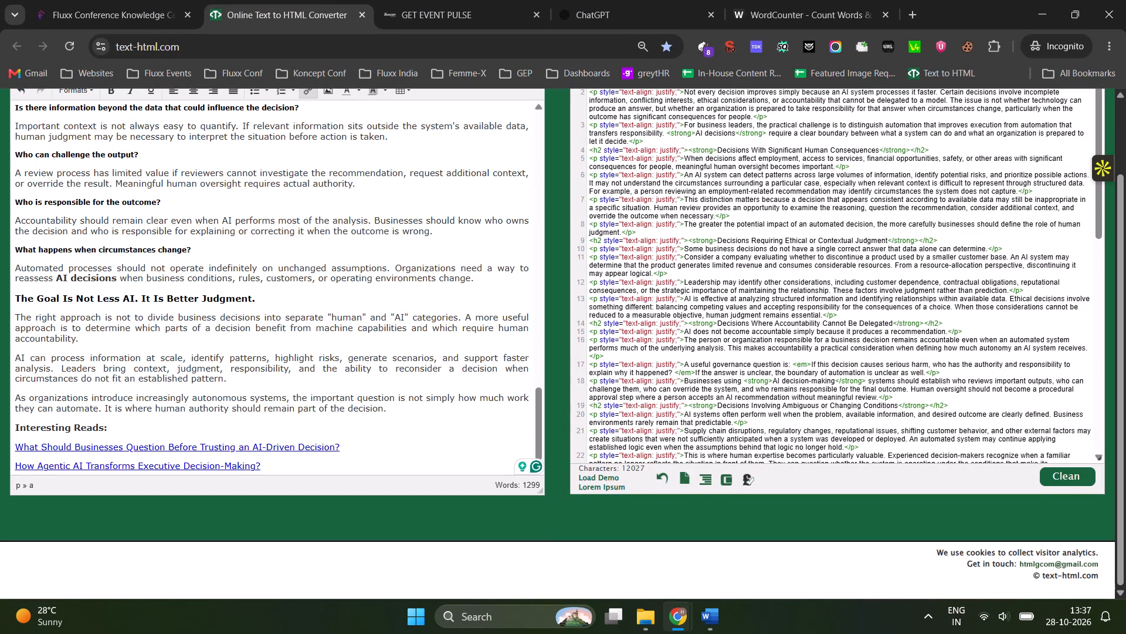
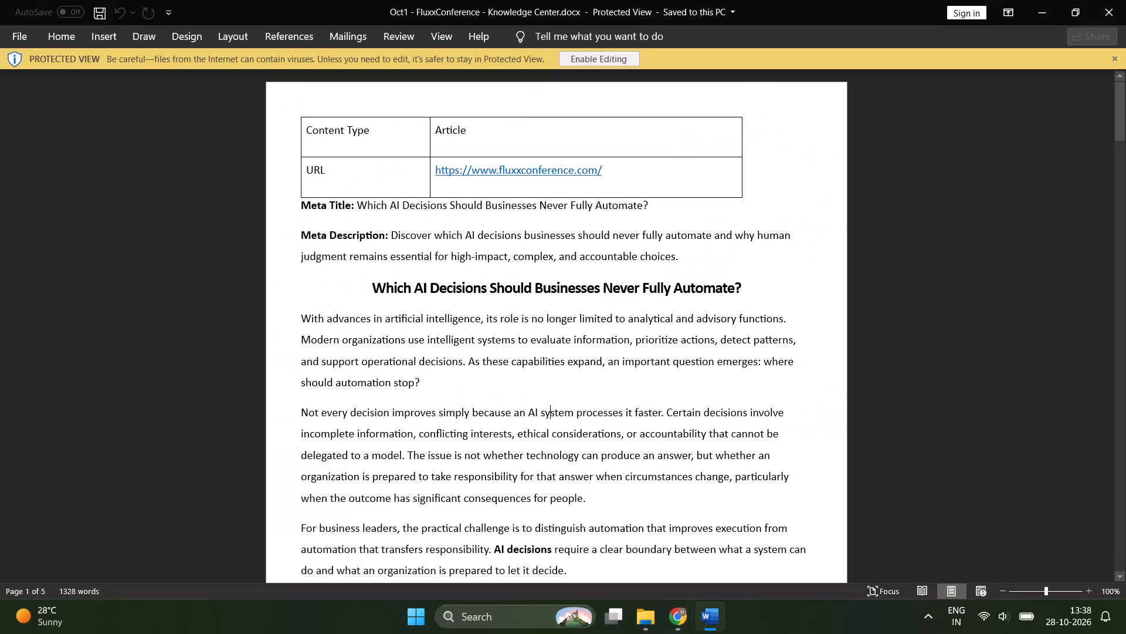
Search the Word article for the terms "fluxx", "conference", "event" and "summit", and close the search.
{"action": "key", "text": "ctrl+f"}
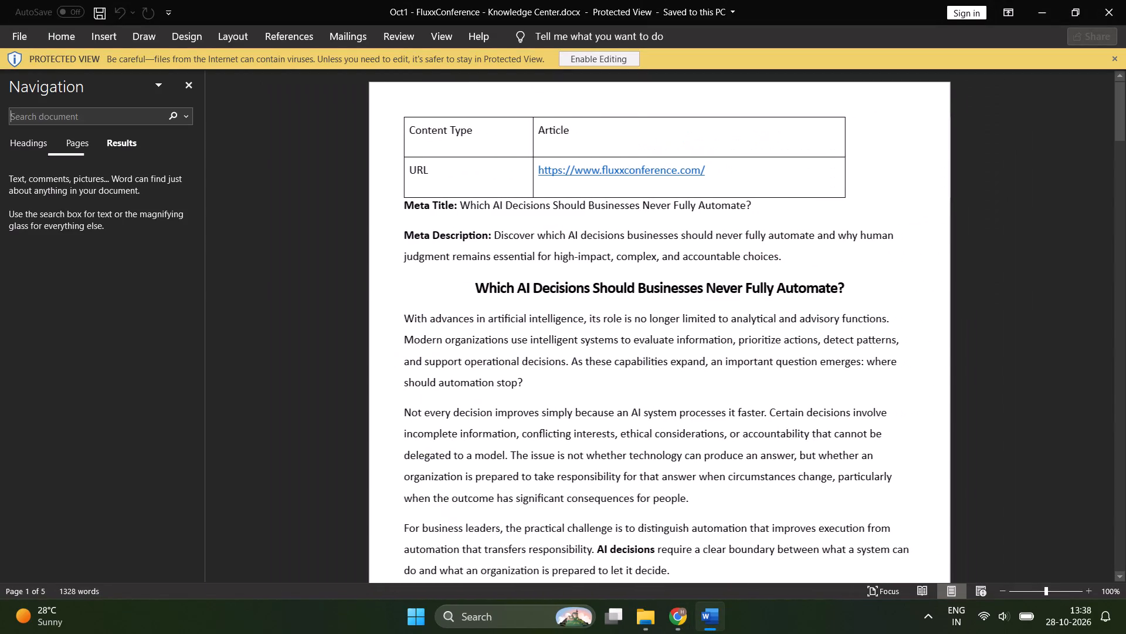
{"action": "type", "text": "fluxx"}
{"action": "key", "text": "BackSpace"}
{"action": "key", "text": "BackSpace"}
{"action": "key", "text": "BackSpace"}
{"action": "key", "text": "BackSpace"}
{"action": "key", "text": "BackSpace"}
{"action": "key", "text": "BackSpace"}
{"action": "key", "text": "BackSpace"}
{"action": "key", "text": "BackSpace"}
{"action": "key", "text": "BackSpace"}
{"action": "key", "text": "BackSpace"}
{"action": "key", "text": "BackSpace"}
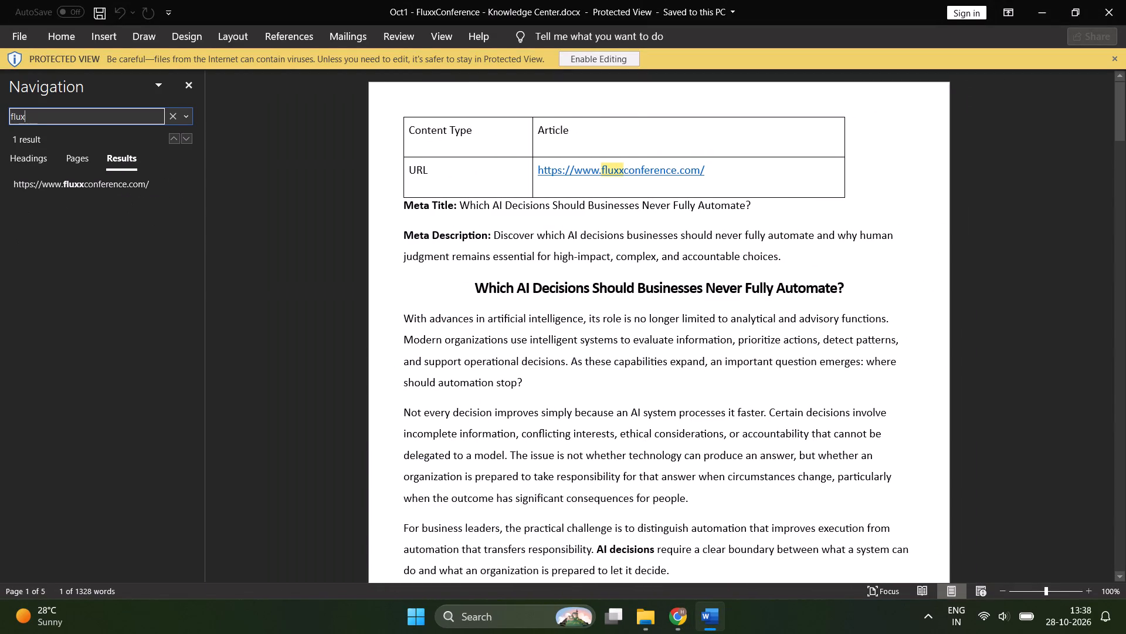
{"action": "type", "text": "conference"}
{"action": "key", "text": "BackSpace"}
{"action": "key", "text": "BackSpace"}
{"action": "key", "text": "BackSpace"}
{"action": "key", "text": "BackSpace"}
{"action": "key", "text": "BackSpace"}
{"action": "key", "text": "BackSpace"}
{"action": "key", "text": "BackSpace"}
{"action": "key", "text": "BackSpace"}
{"action": "key", "text": "BackSpace"}
{"action": "key", "text": "BackSpace"}
{"action": "key", "text": "BackSpace"}
{"action": "key", "text": "BackSpace"}
{"action": "key", "text": "BackSpace"}
{"action": "key", "text": "BackSpace"}
{"action": "key", "text": "BackSpace"}
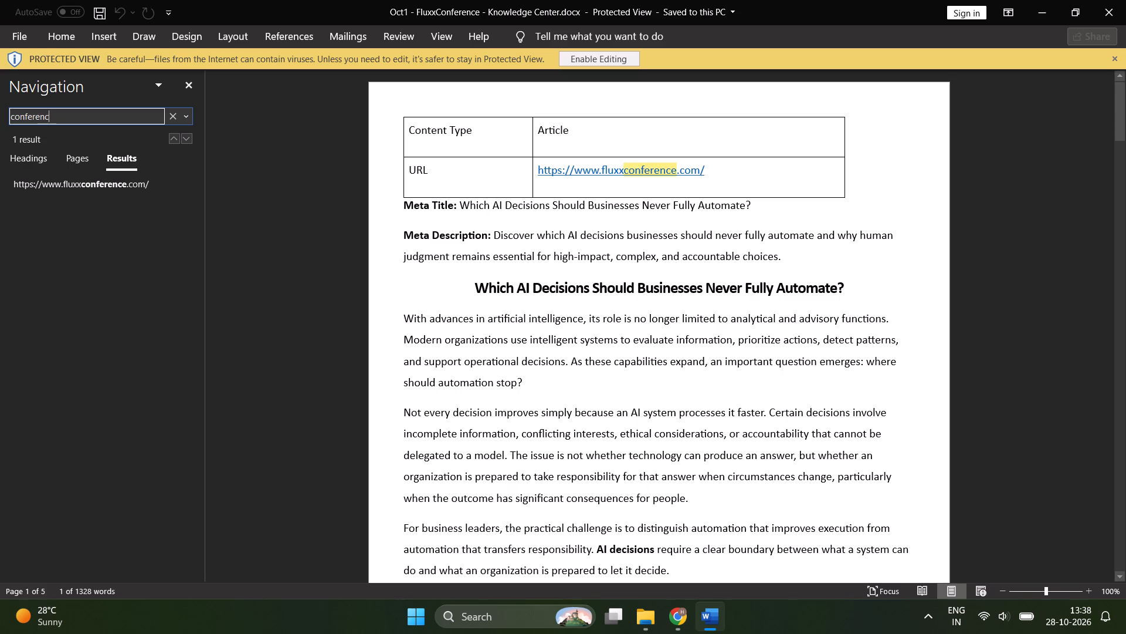
{"action": "type", "text": "event"}
{"action": "key", "text": "BackSpace"}
{"action": "key", "text": "BackSpace"}
{"action": "key", "text": "BackSpace"}
{"action": "key", "text": "BackSpace"}
{"action": "key", "text": "BackSpace"}
{"action": "key", "text": "BackSpace"}
{"action": "key", "text": "BackSpace"}
{"action": "key", "text": "BackSpace"}
{"action": "key", "text": "BackSpace"}
{"action": "key", "text": "BackSpace"}
{"action": "key", "text": "BackSpace"}
{"action": "key", "text": "BackSpace"}
{"action": "key", "text": "BackSpace"}
{"action": "key", "text": "BackSpace"}
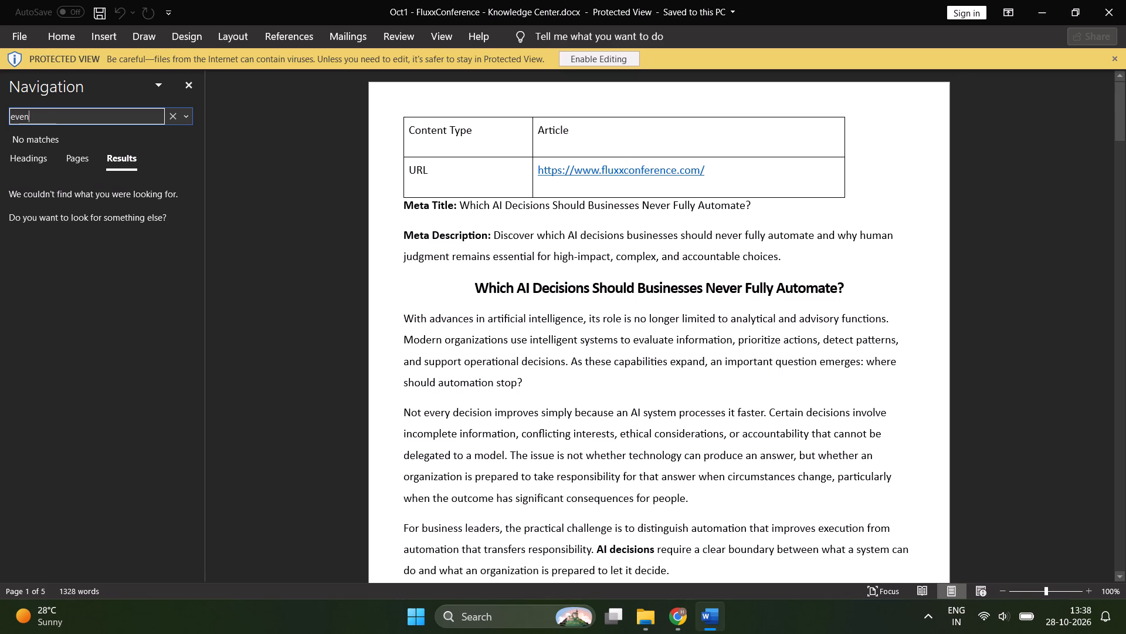
{"action": "type", "text": "summi"}
{"action": "key", "text": "t"}
{"action": "key", "text": "BackSpace"}
{"action": "key", "text": "BackSpace"}
{"action": "key", "text": "BackSpace"}
{"action": "key", "text": "BackSpace"}
{"action": "key", "text": "BackSpace"}
{"action": "key", "text": "BackSpace"}
{"action": "key", "text": "BackSpace"}
{"action": "key", "text": "BackSpace"}
{"action": "key", "text": "BackSpace"}
{"action": "key", "text": "BackSpace"}
{"action": "key", "text": "BackSpace"}
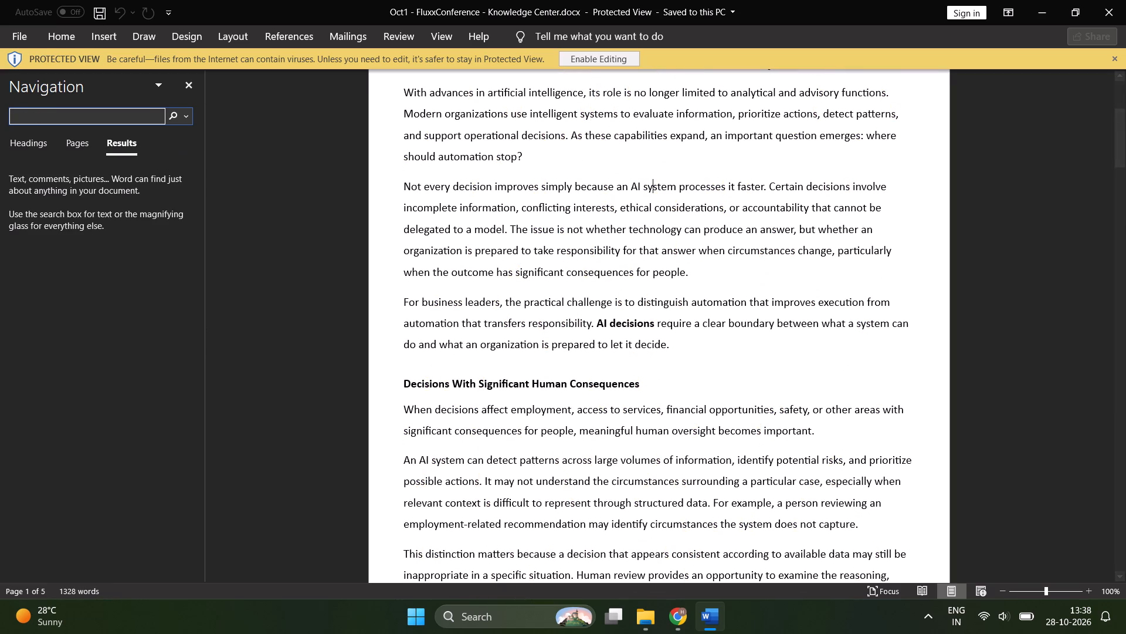
{"action": "scroll", "coordinate": [540, 325], "scroll_direction": "down", "scroll_amount": 5}
{"action": "scroll", "coordinate": [553, 386], "scroll_direction": "down", "scroll_amount": 10}
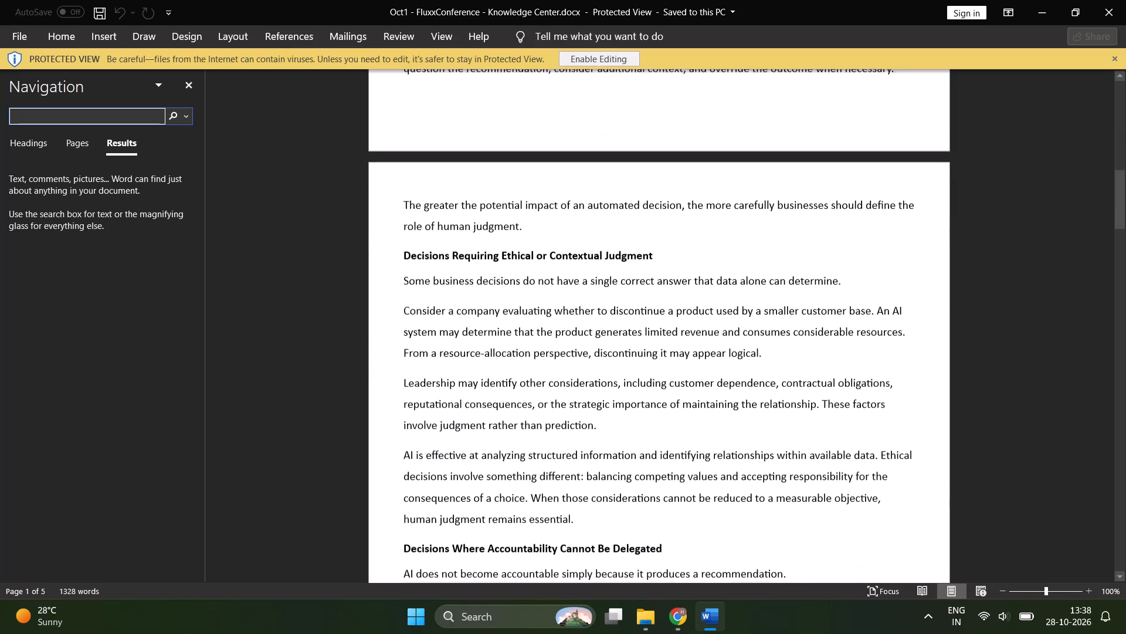
{"action": "left_click", "coordinate": [179, 88]}
Select the whole article from the title "Which AI Decisions Should Businesses Never Fully Automate?" through its closing paragraph.
{"action": "scroll", "coordinate": [832, 402], "scroll_direction": "up", "scroll_amount": 9}
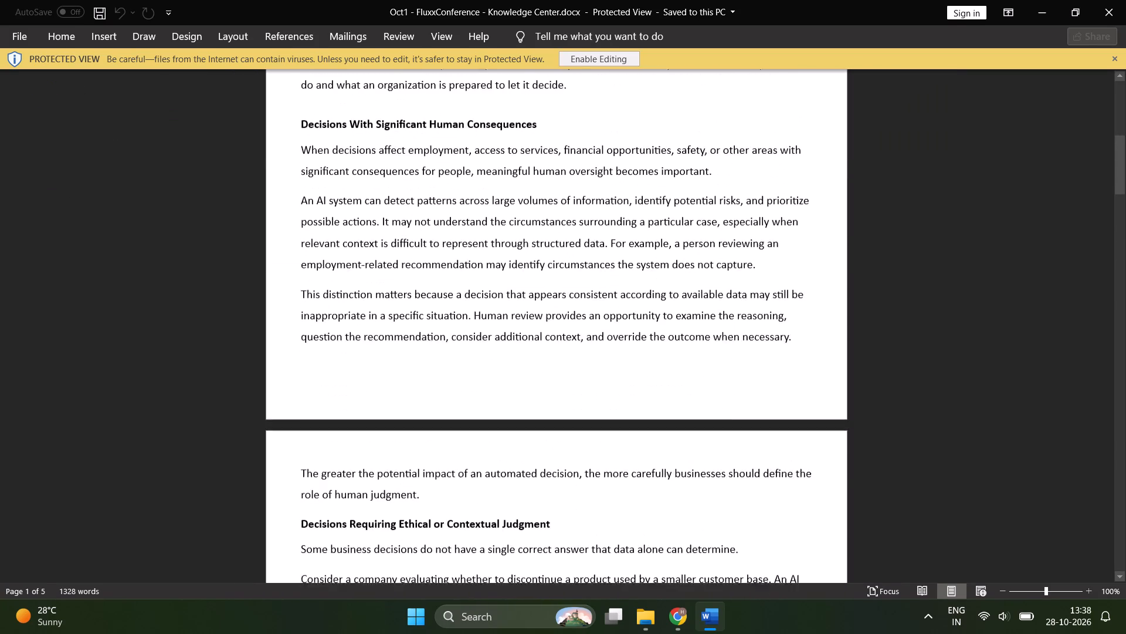
{"action": "scroll", "coordinate": [802, 431], "scroll_direction": "down", "scroll_amount": 4}
{"action": "scroll", "coordinate": [802, 433], "scroll_direction": "up", "scroll_amount": 15}
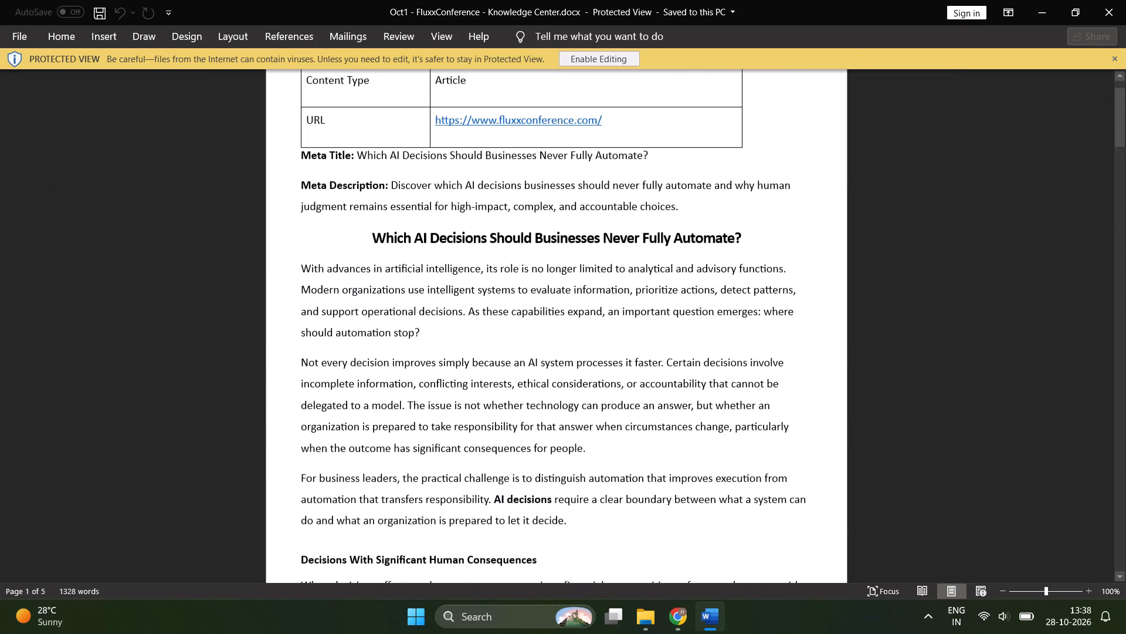
{"action": "scroll", "coordinate": [774, 441], "scroll_direction": "up", "scroll_amount": 5}
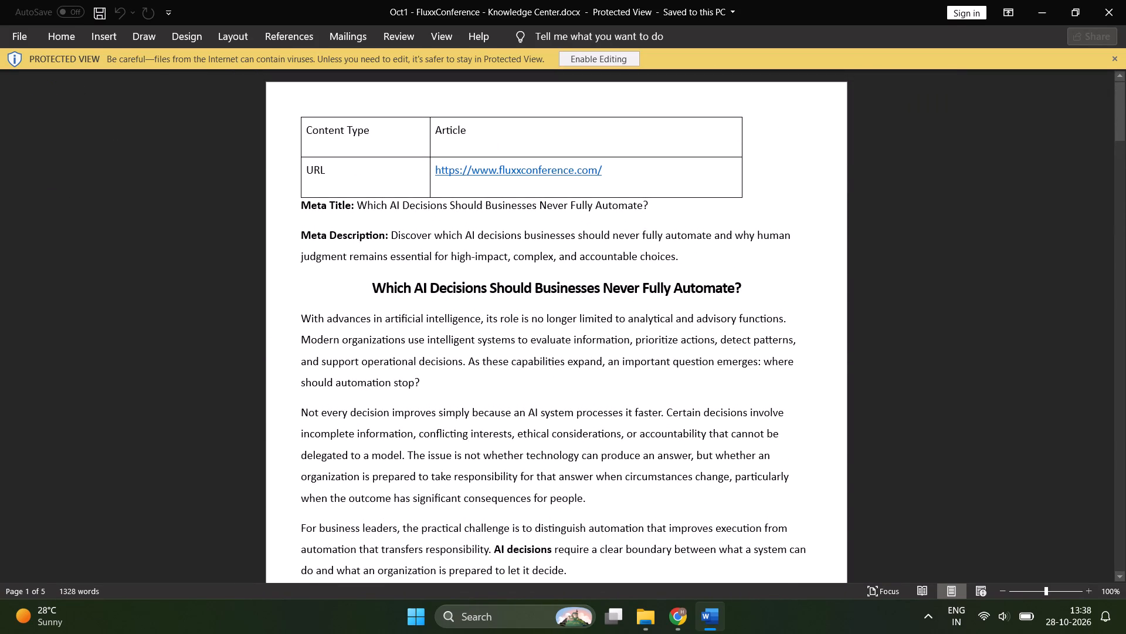
{"action": "left_click_drag", "start_coordinate": [373, 291], "coordinate": [699, 567]}
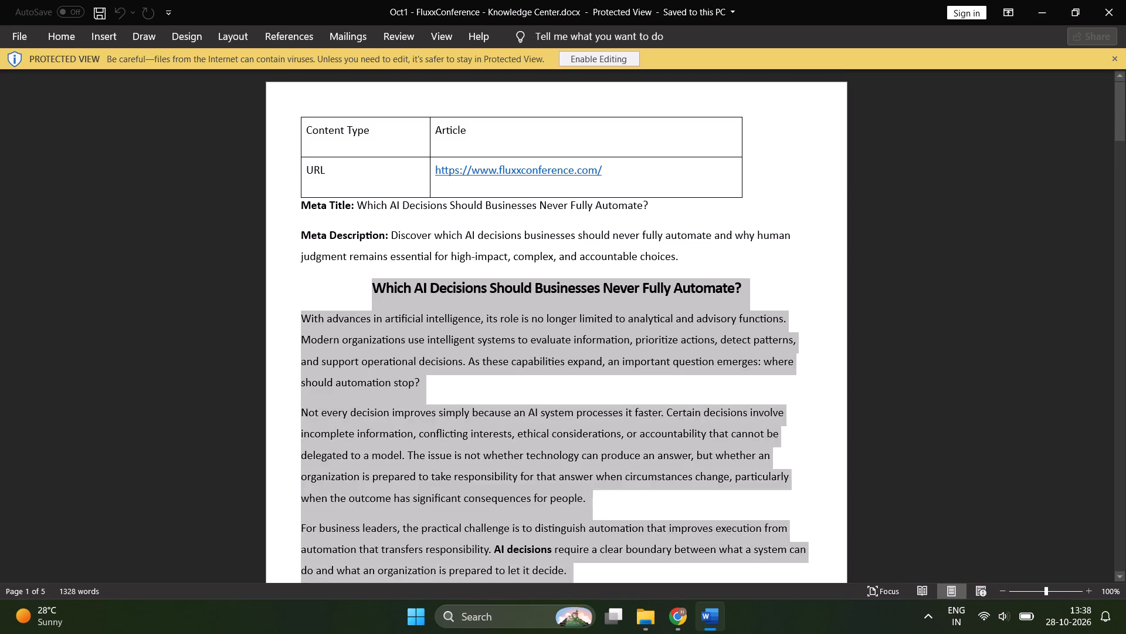
{"action": "left_click_drag", "start_coordinate": [699, 567], "coordinate": [830, 633]}
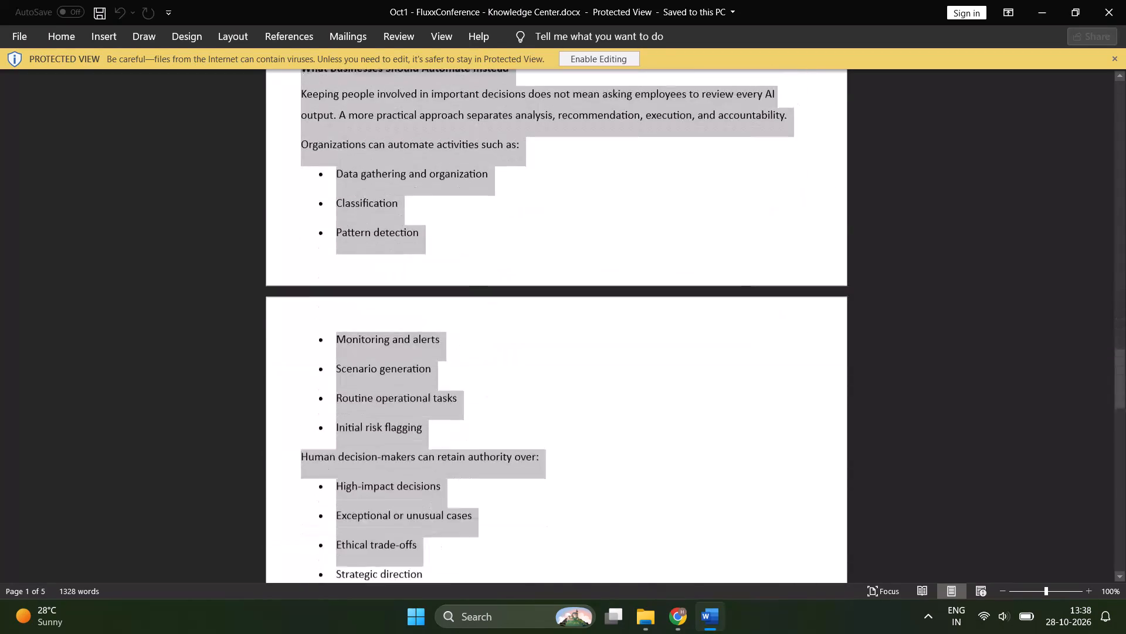
{"action": "left_click_drag", "start_coordinate": [830, 633], "coordinate": [833, 357]}
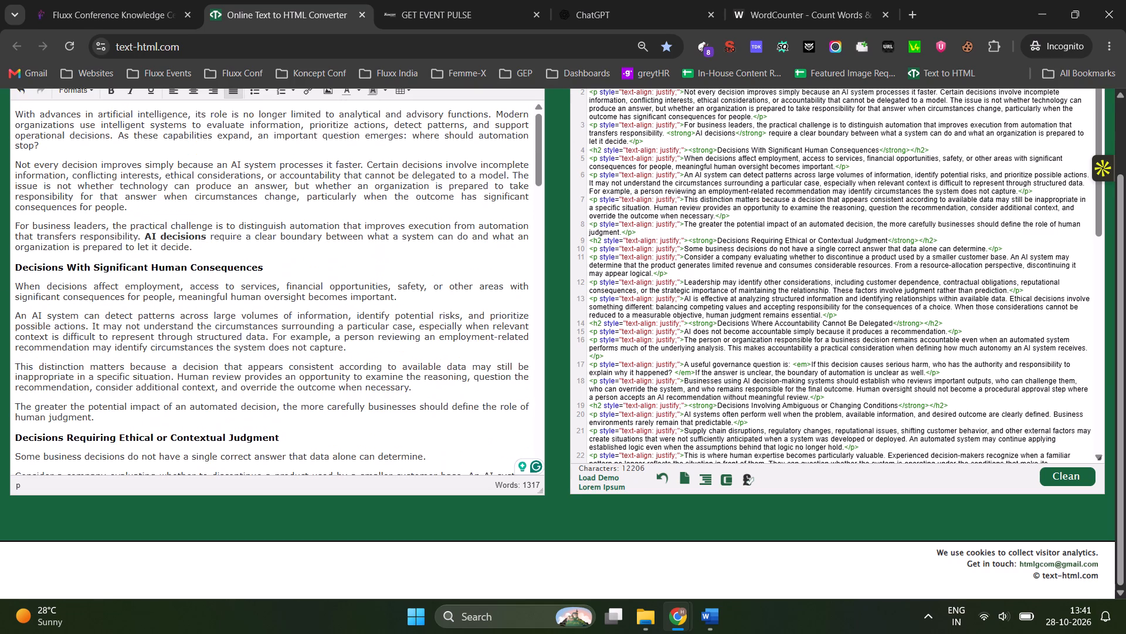
{"action": "triple_click", "coordinate": [196, 237]}
{"action": "key", "text": "ctrl+b"}
{"action": "key", "text": "ctrl+b"}
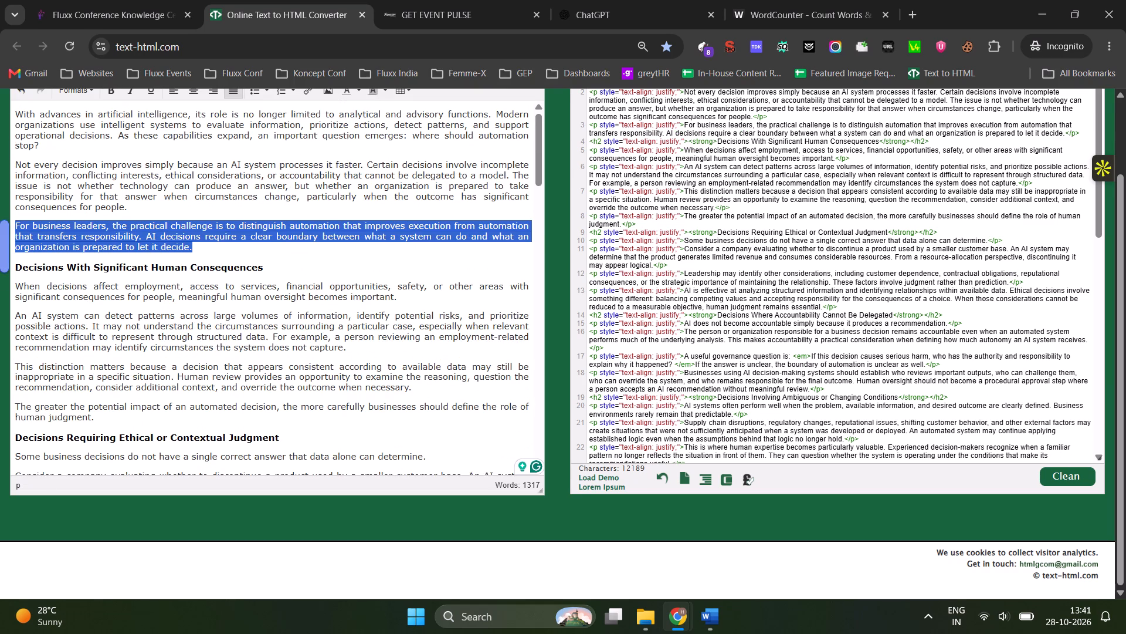
{"action": "left_click", "coordinate": [297, 228]}
Review the edited article from its opening paragraph down to the CTA and the Interesting Reads links.
{"action": "scroll", "coordinate": [270, 288], "scroll_direction": "up", "scroll_amount": 3}
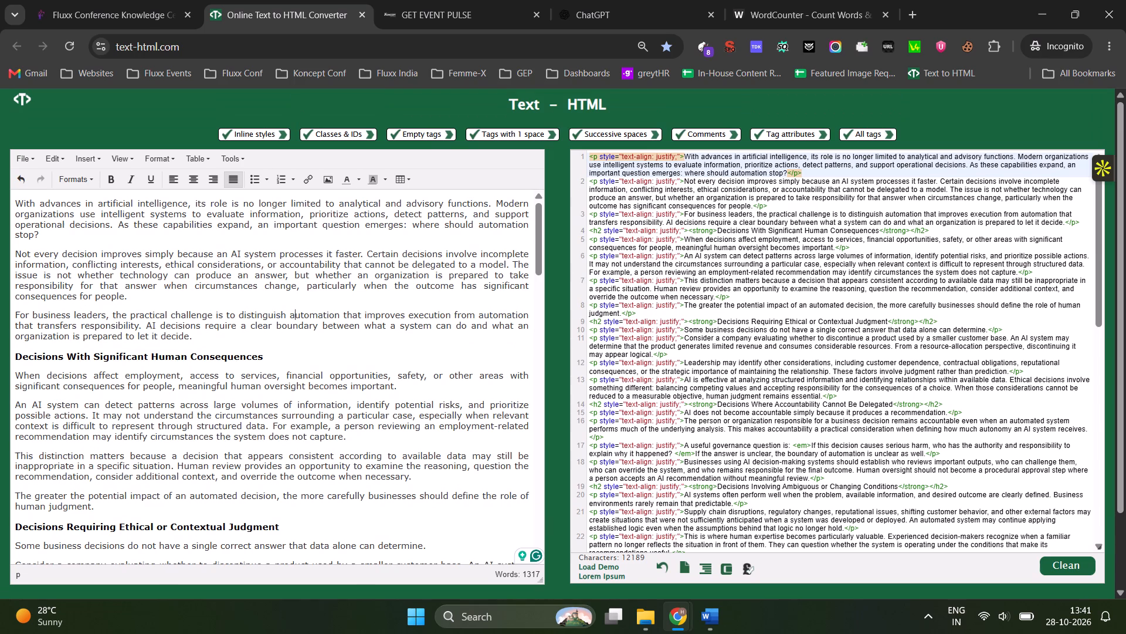
{"action": "scroll", "coordinate": [269, 288], "scroll_direction": "down", "scroll_amount": 1}
{"action": "scroll", "coordinate": [424, 364], "scroll_direction": "down", "scroll_amount": 17}
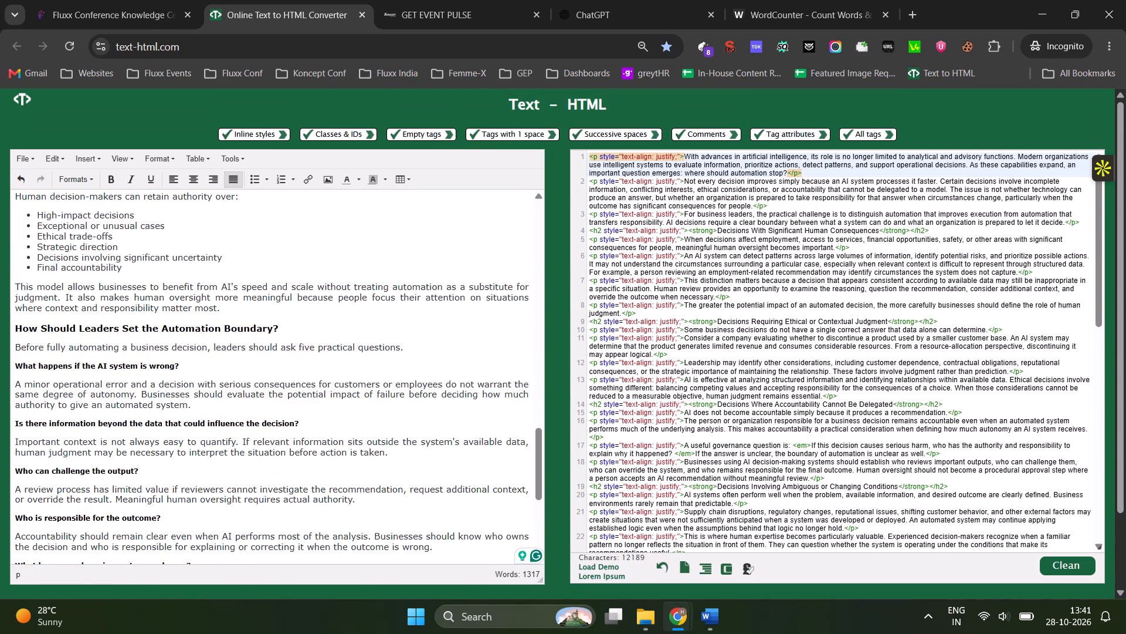
{"action": "scroll", "coordinate": [420, 361], "scroll_direction": "down", "scroll_amount": 8}
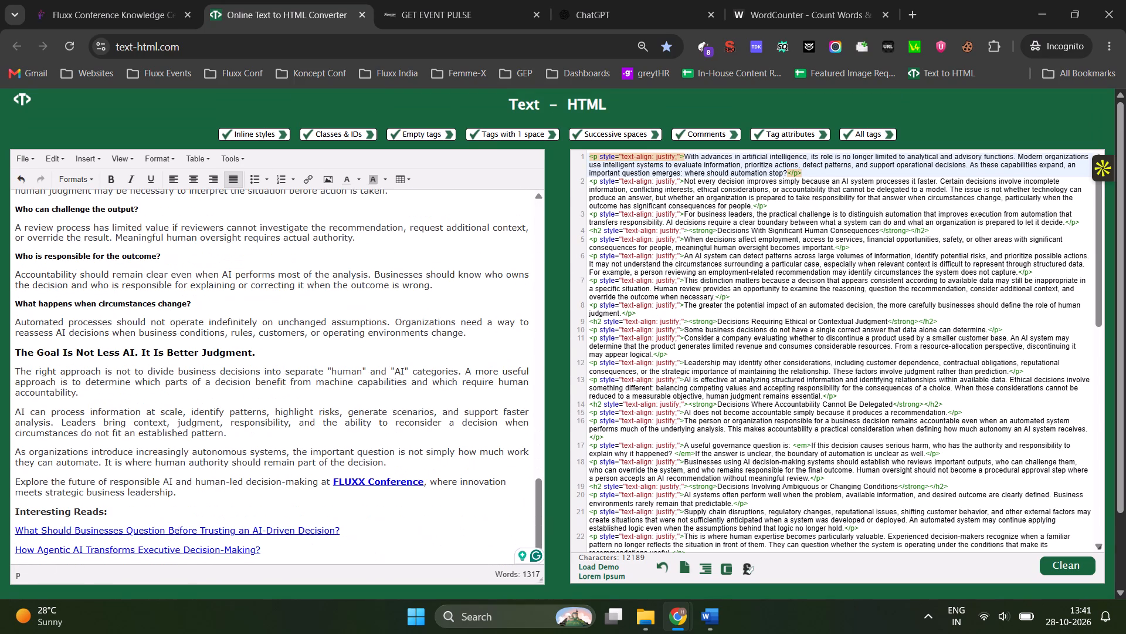
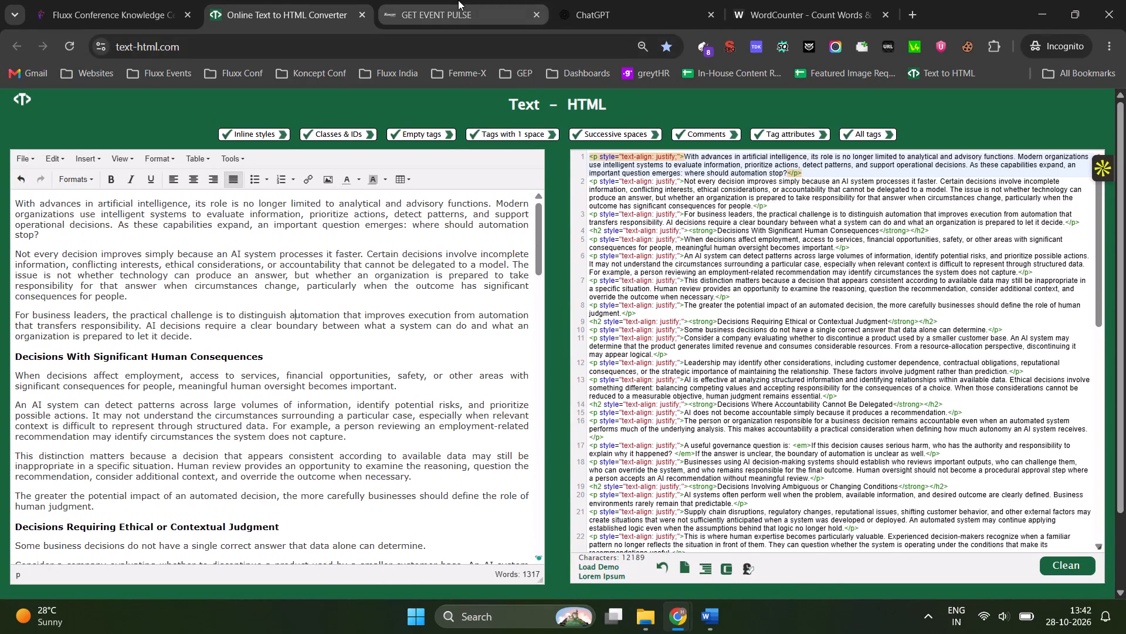
Switch to Get Event Pulse and open a new Knowledge Center entry for Fluxx Conference (conference.com).
{"action": "left_click", "coordinate": [458, 0]}
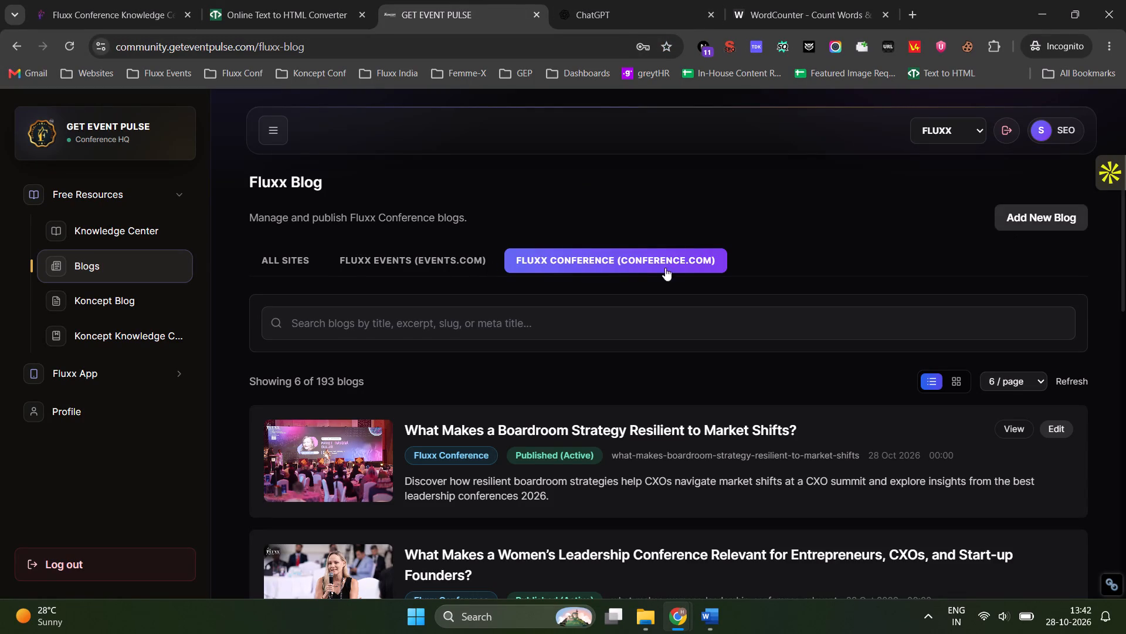
{"action": "left_click", "coordinate": [139, 237]}
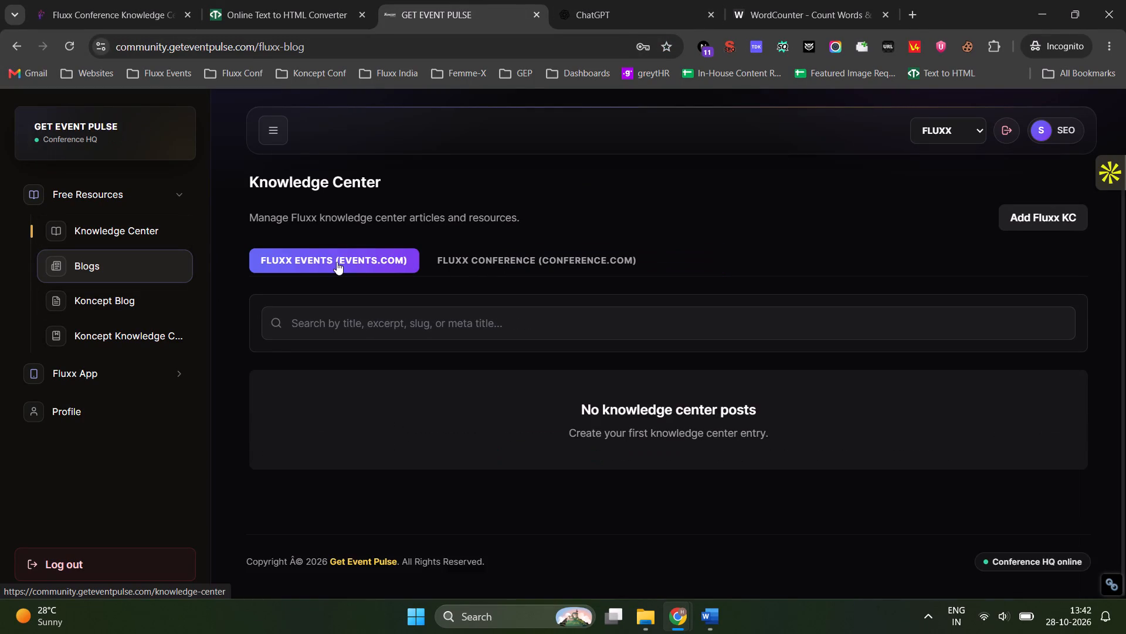
{"action": "left_click", "coordinate": [581, 264]}
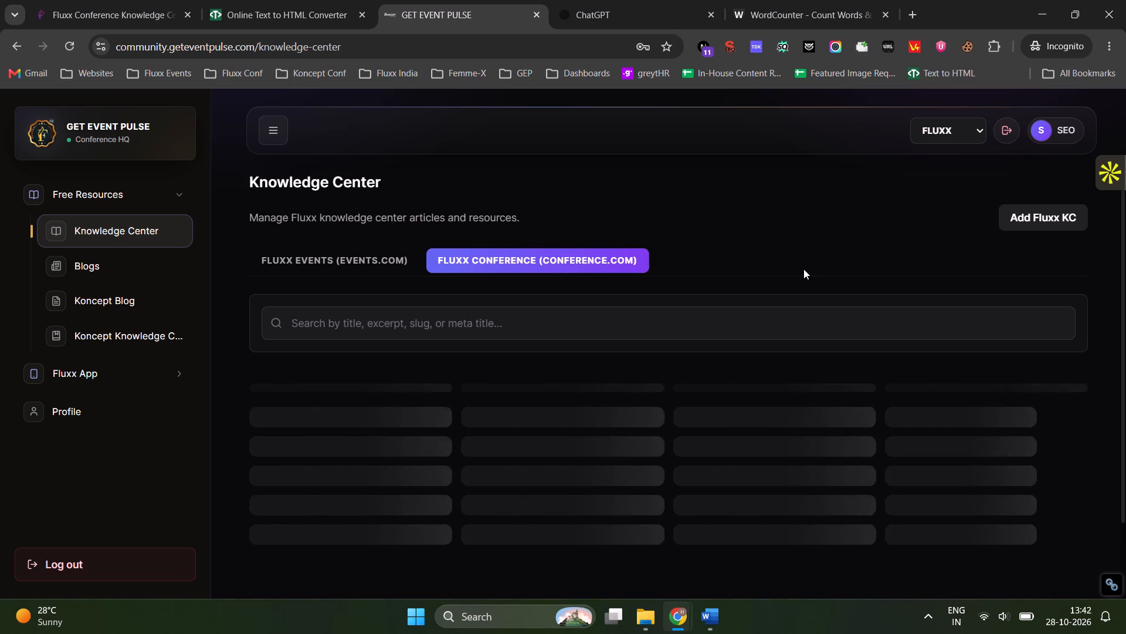
{"action": "left_click", "coordinate": [1039, 222]}
Copy the headline "Which AI Decisions Should Businesses Never Fully Automate?" from the Word document into the entry's title, and check the slug.
{"action": "left_click", "coordinate": [460, 193]}
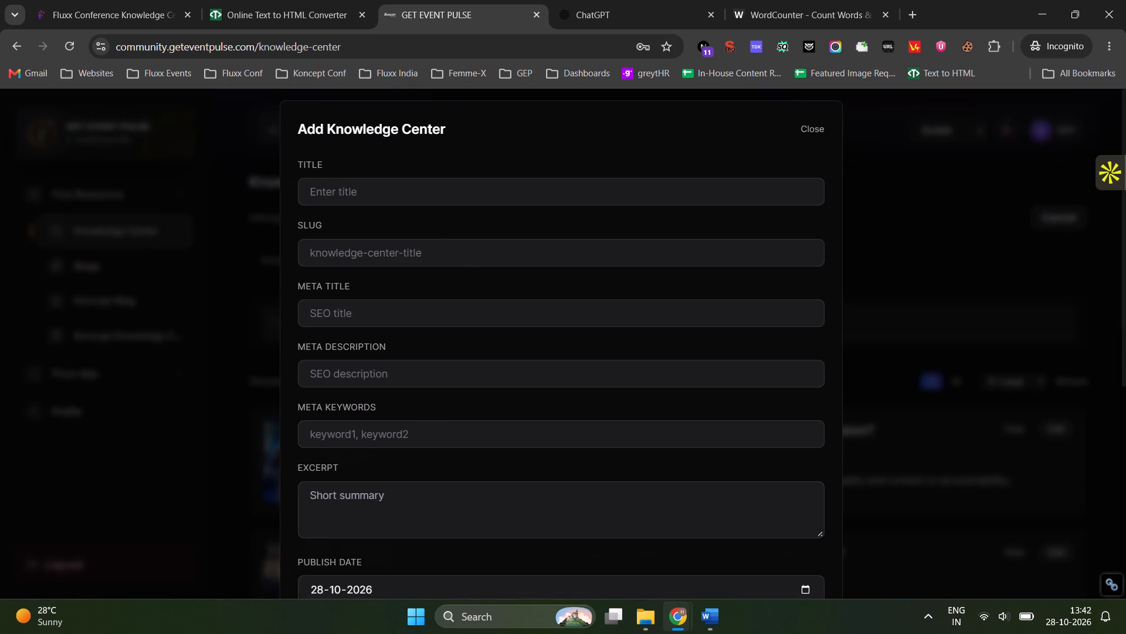
{"action": "key", "text": "alt+Tab"}
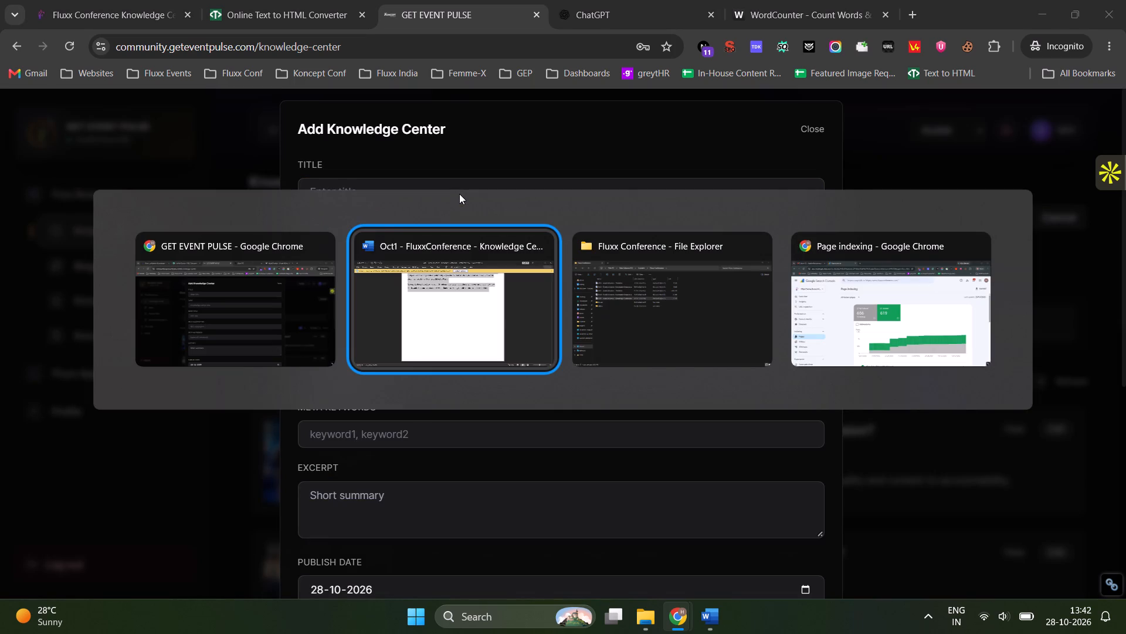
{"action": "left_click_drag", "start_coordinate": [1125, 538], "coordinate": [1125, 146]}
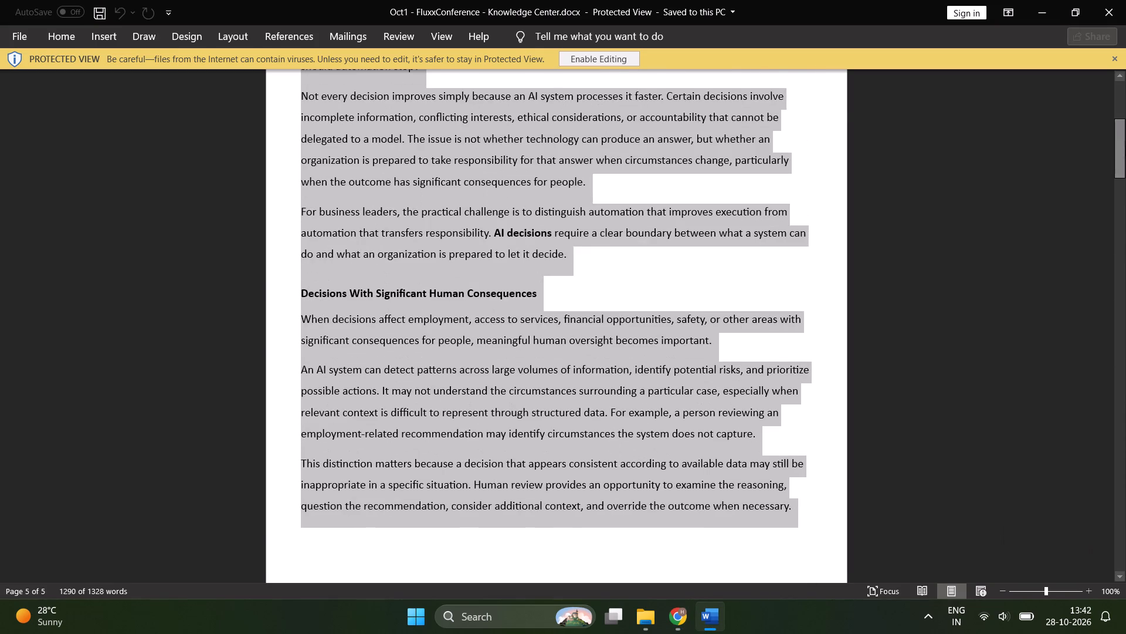
{"action": "scroll", "coordinate": [691, 341], "scroll_direction": "up", "scroll_amount": 10}
{"action": "triple_click", "coordinate": [551, 288]}
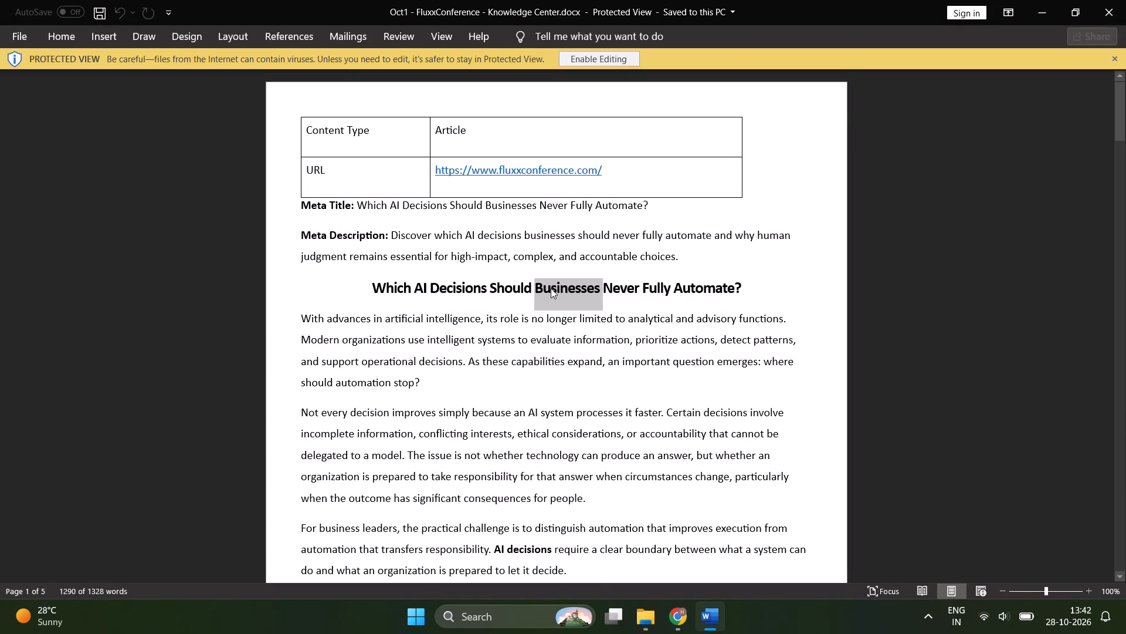
{"action": "key", "text": "ctrl+c"}
{"action": "key", "text": "ctrl+c"}
{"action": "key", "text": "ctrl+c"}
{"action": "key", "text": "alt+Tab"}
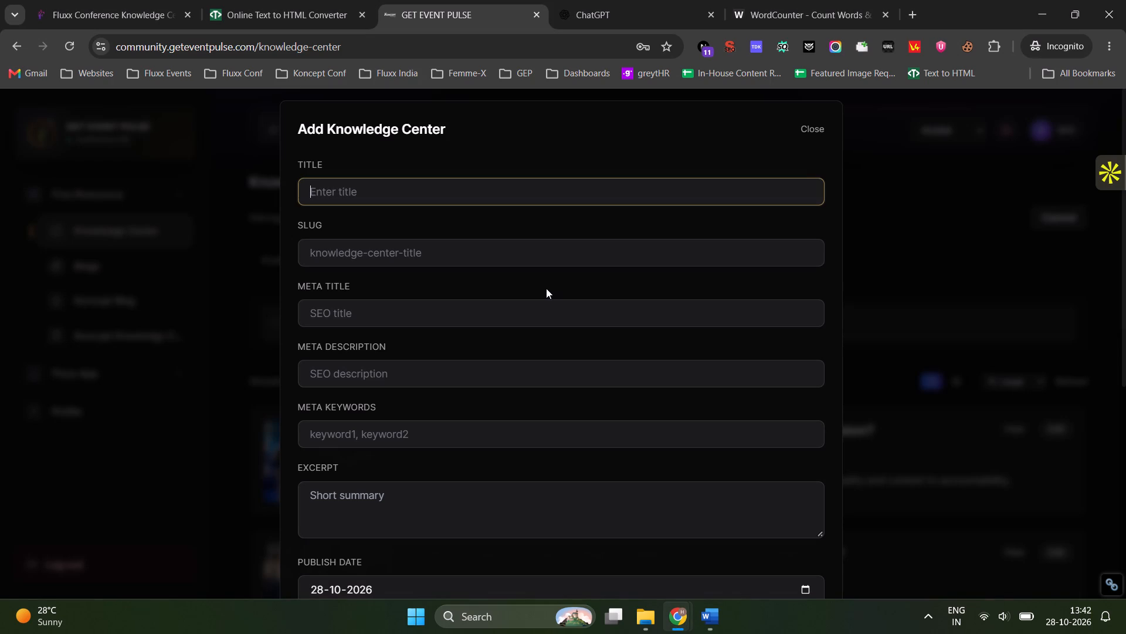
{"action": "key", "text": "ctrl+v"}
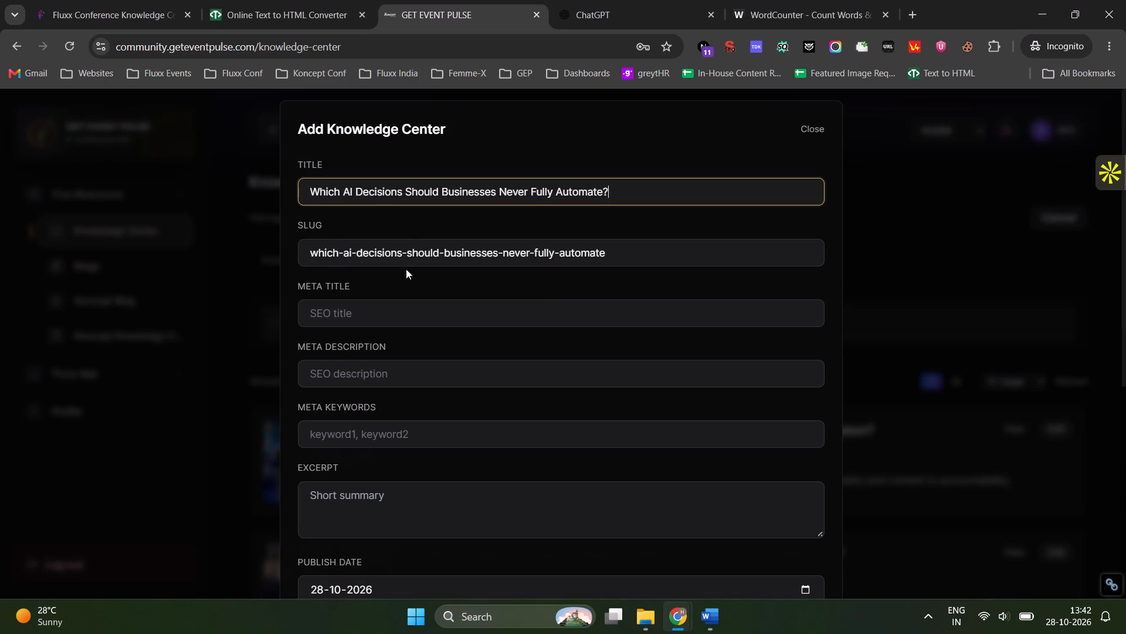
{"action": "left_click", "coordinate": [389, 257]}
{"action": "left_click", "coordinate": [453, 255]}
{"action": "left_click", "coordinate": [518, 260]}
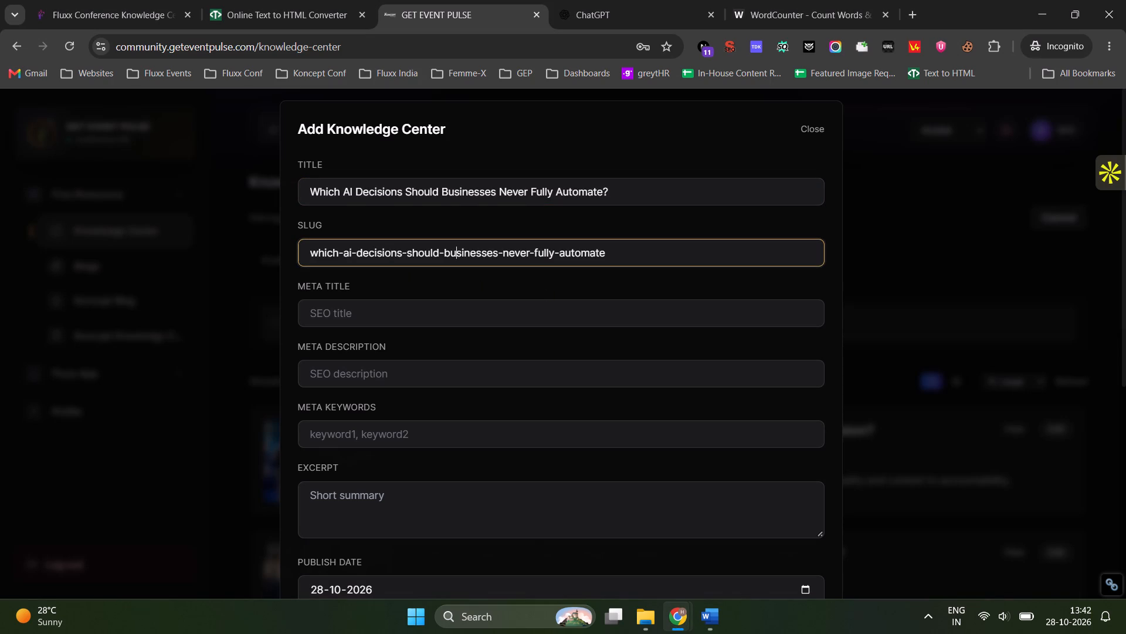
{"action": "left_click", "coordinate": [589, 262]}
{"action": "left_click", "coordinate": [392, 315]}
{"action": "key", "text": "alt+Tab"}
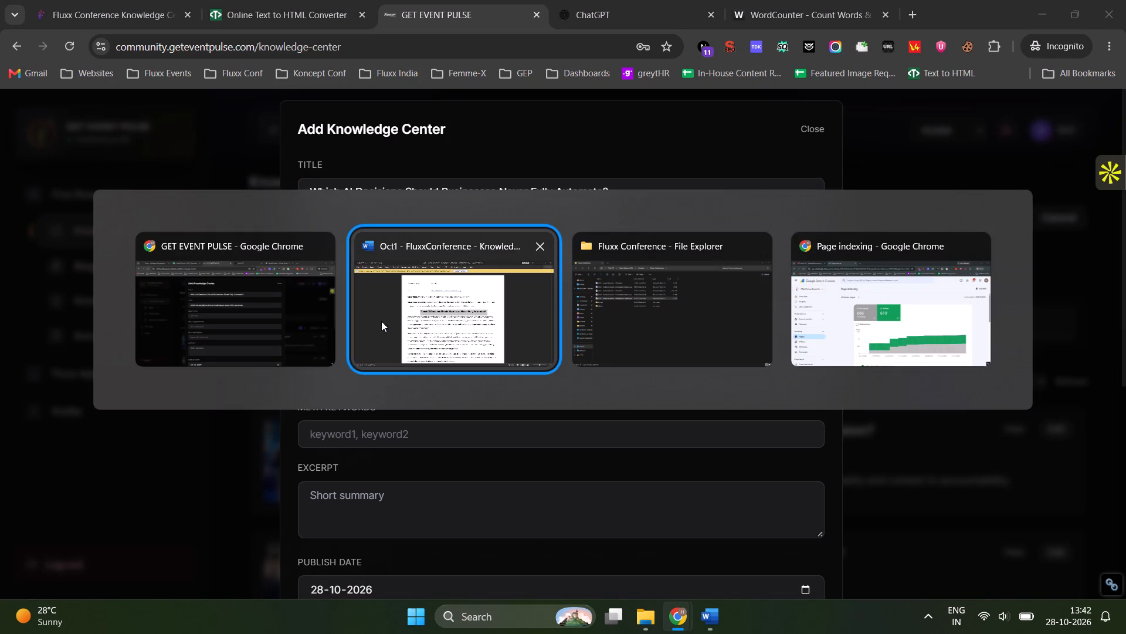
{"action": "left_click", "coordinate": [432, 317]}
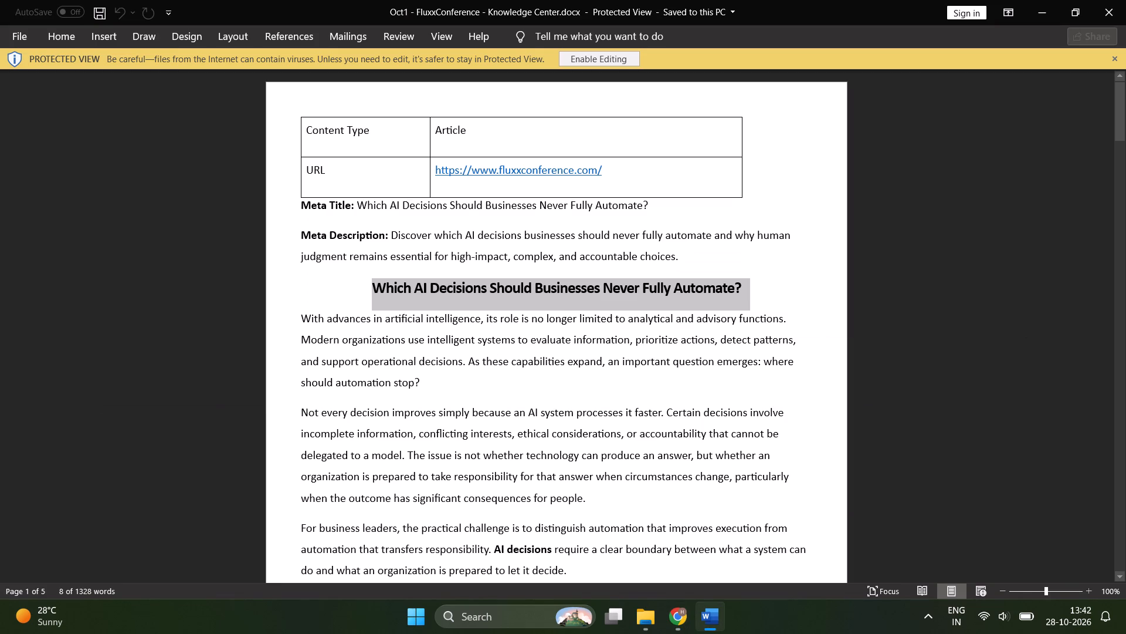
{"action": "key", "text": "alt+Tab"}
{"action": "key", "text": "alt+Tab"}
{"action": "left_click_drag", "start_coordinate": [359, 205], "coordinate": [658, 208]}
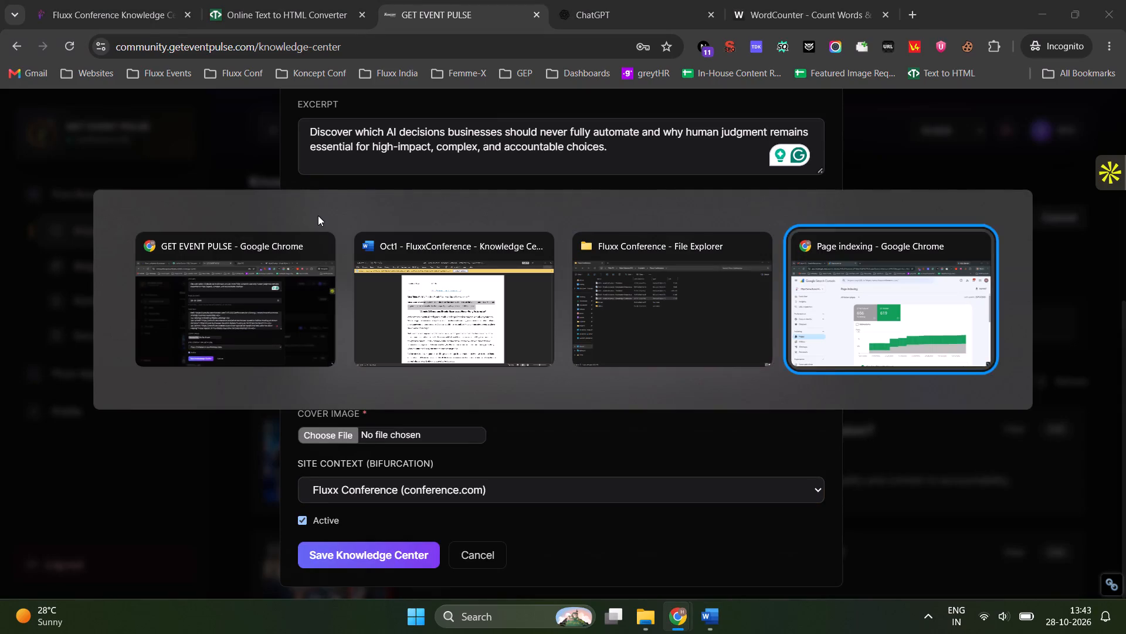
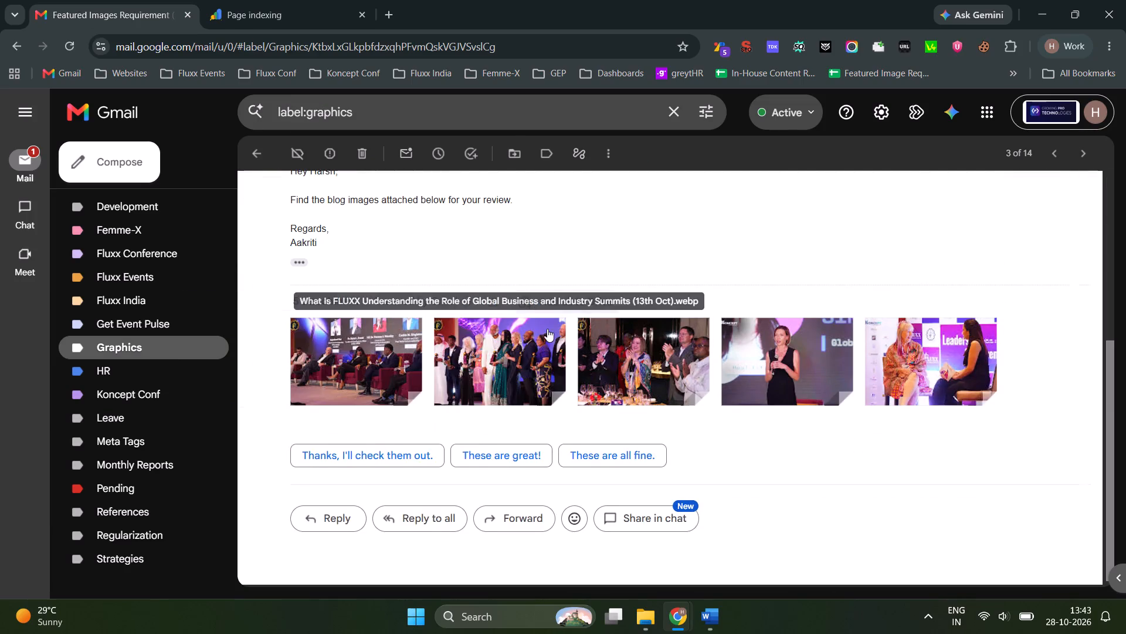
Download the image "Which AI Decisions Should Businesses Never Fully Automate_.webp" from the graphic designer's 12 Oct reply and return to the Graphics mail list.
{"action": "left_click", "coordinate": [279, 251]}
{"action": "left_click", "coordinate": [440, 333]}
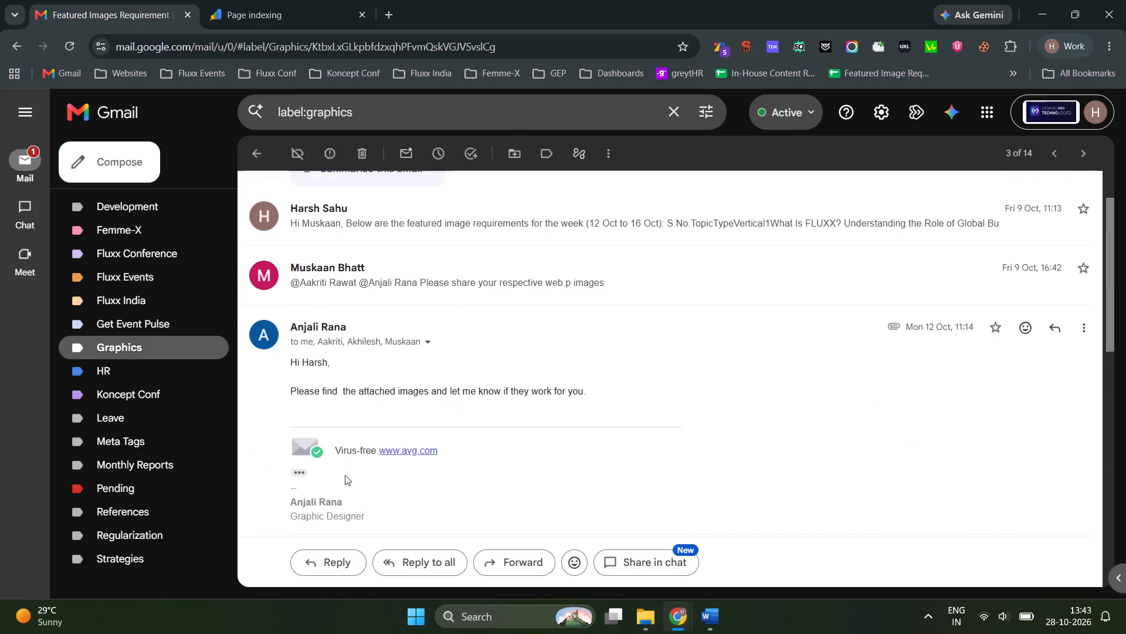
{"action": "scroll", "coordinate": [377, 468], "scroll_direction": "down", "scroll_amount": 3}
{"action": "left_click", "coordinate": [361, 366]}
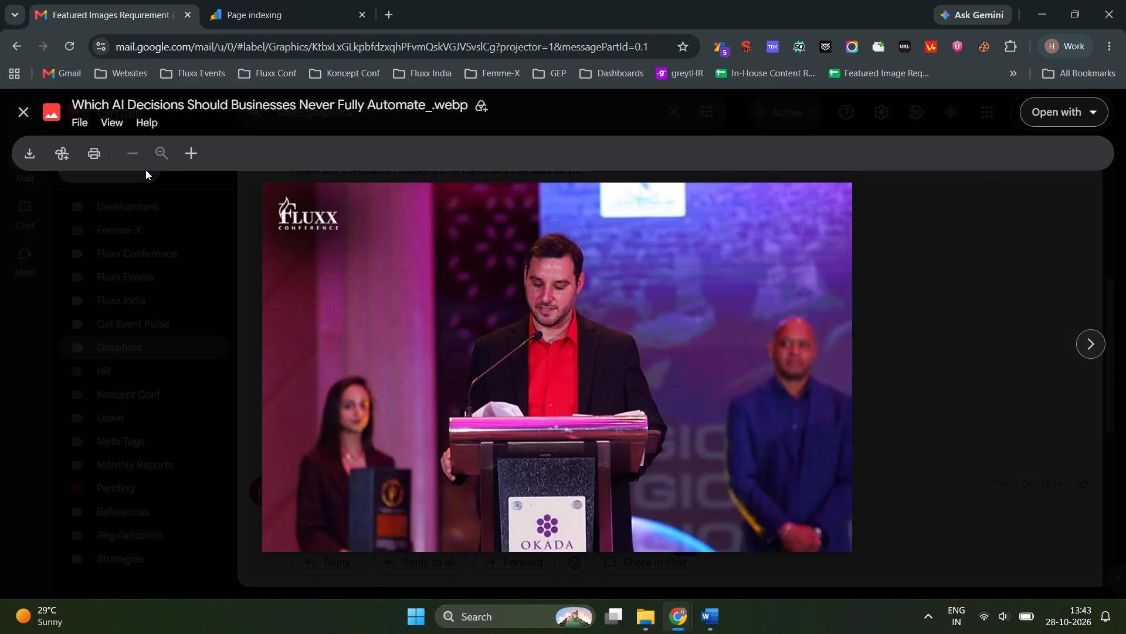
{"action": "left_click", "coordinate": [23, 150]}
{"action": "left_click", "coordinate": [23, 114]}
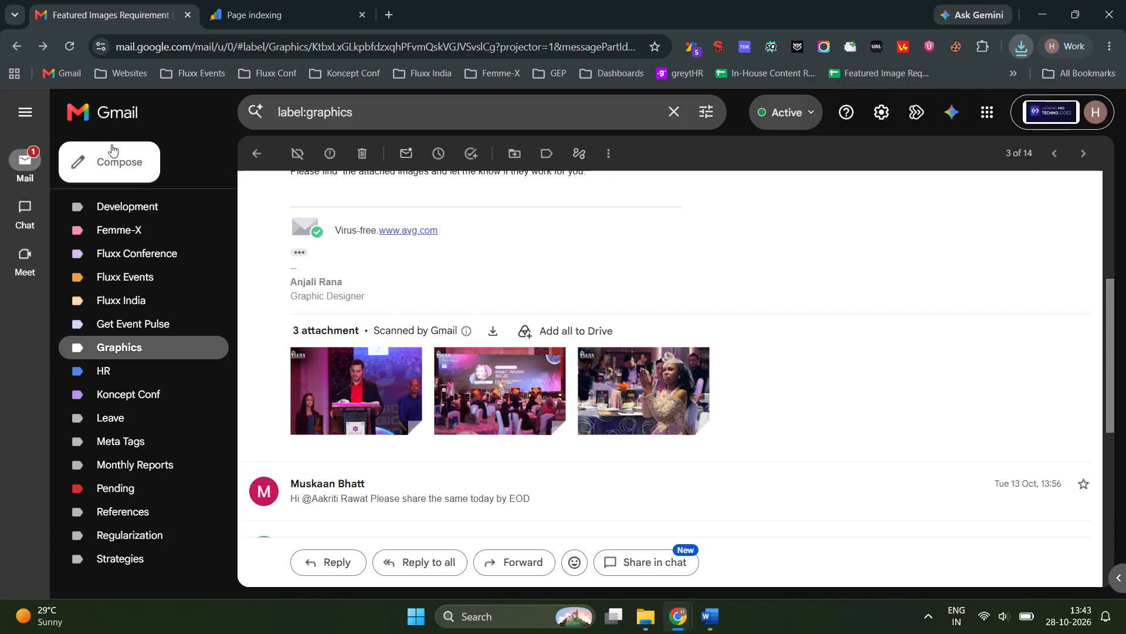
{"action": "left_click", "coordinate": [256, 154]}
{"action": "scroll", "coordinate": [113, 275], "scroll_direction": "up", "scroll_amount": 8}
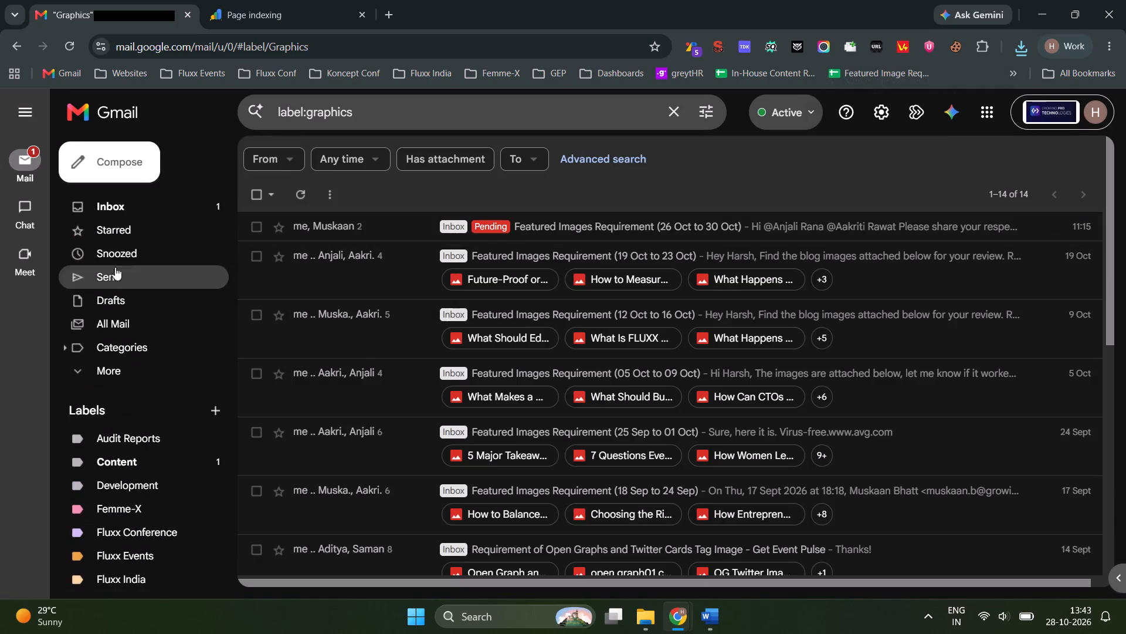
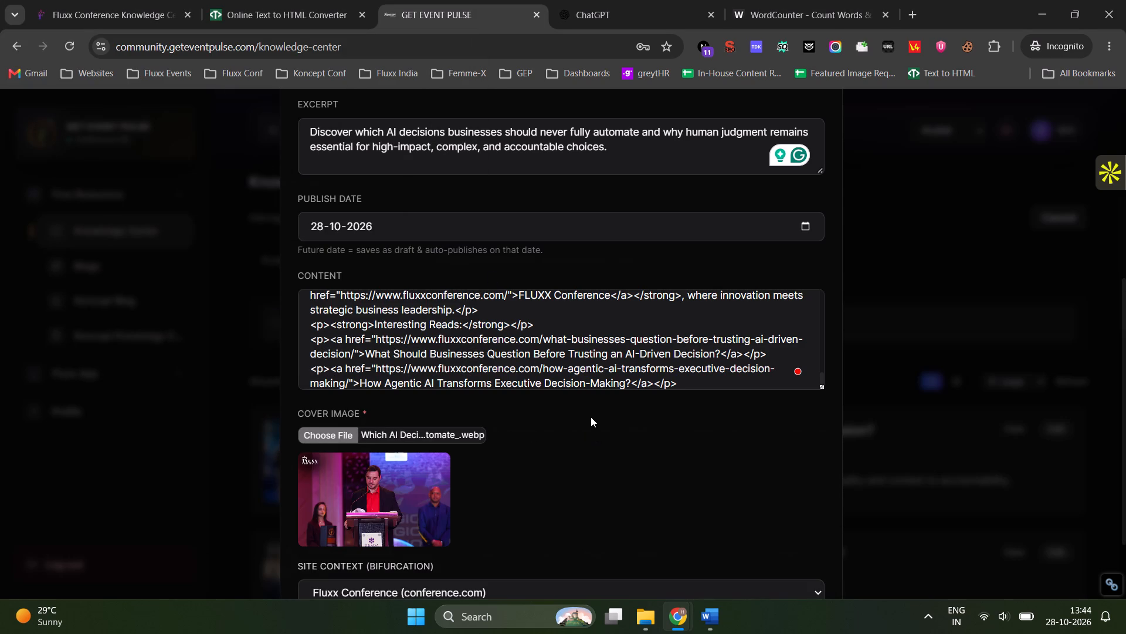
Save the completed Knowledge Center entry for Fluxx Conference (conference.com).
{"action": "scroll", "coordinate": [593, 396], "scroll_direction": "down", "scroll_amount": 4}
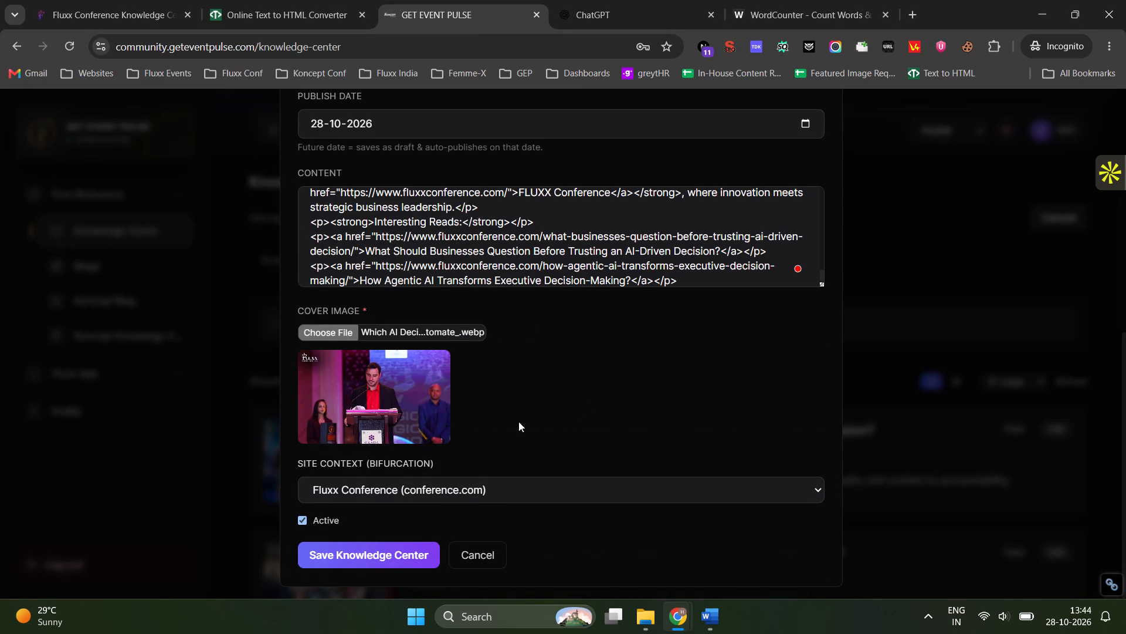
{"action": "left_click", "coordinate": [368, 556]}
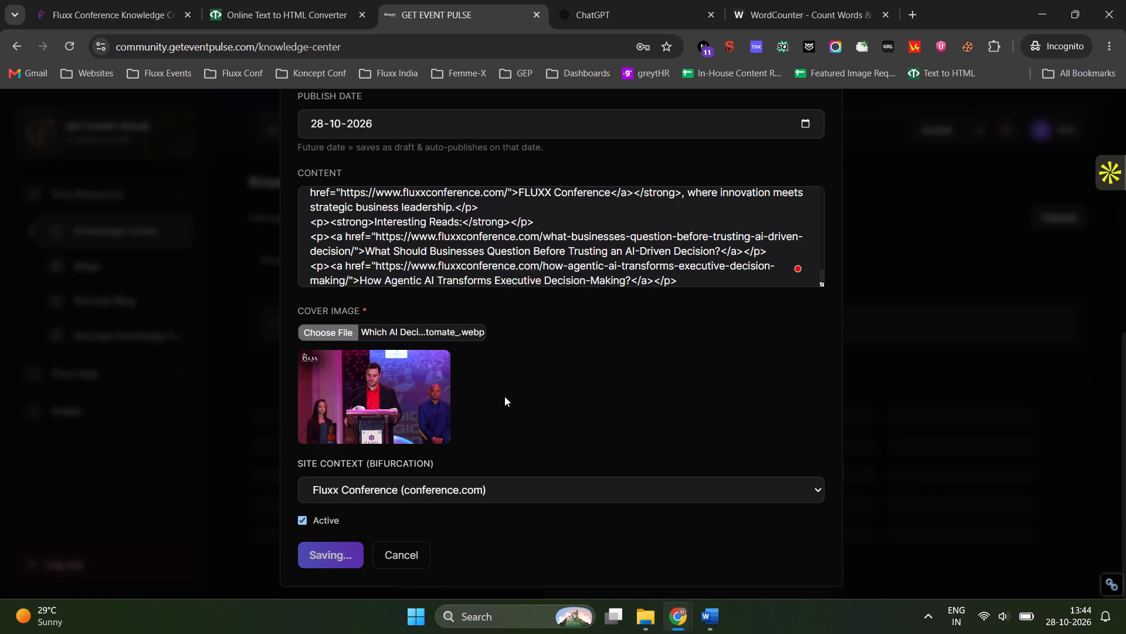
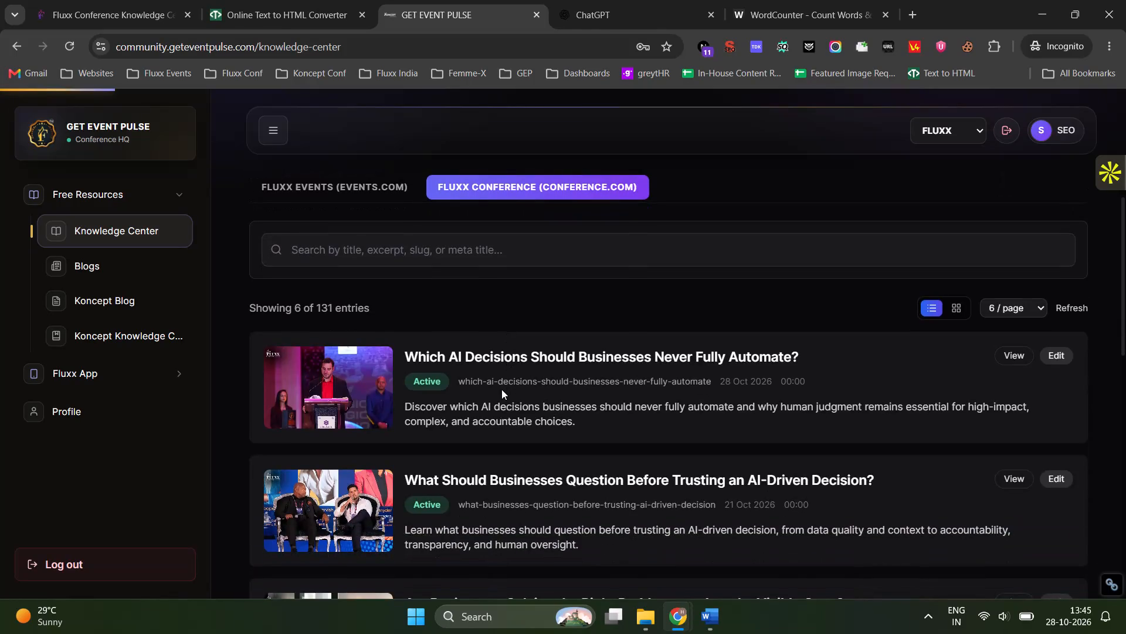
{"action": "scroll", "coordinate": [501, 389], "scroll_direction": "down", "scroll_amount": 3}
{"action": "scroll", "coordinate": [520, 368], "scroll_direction": "up", "scroll_amount": 1}
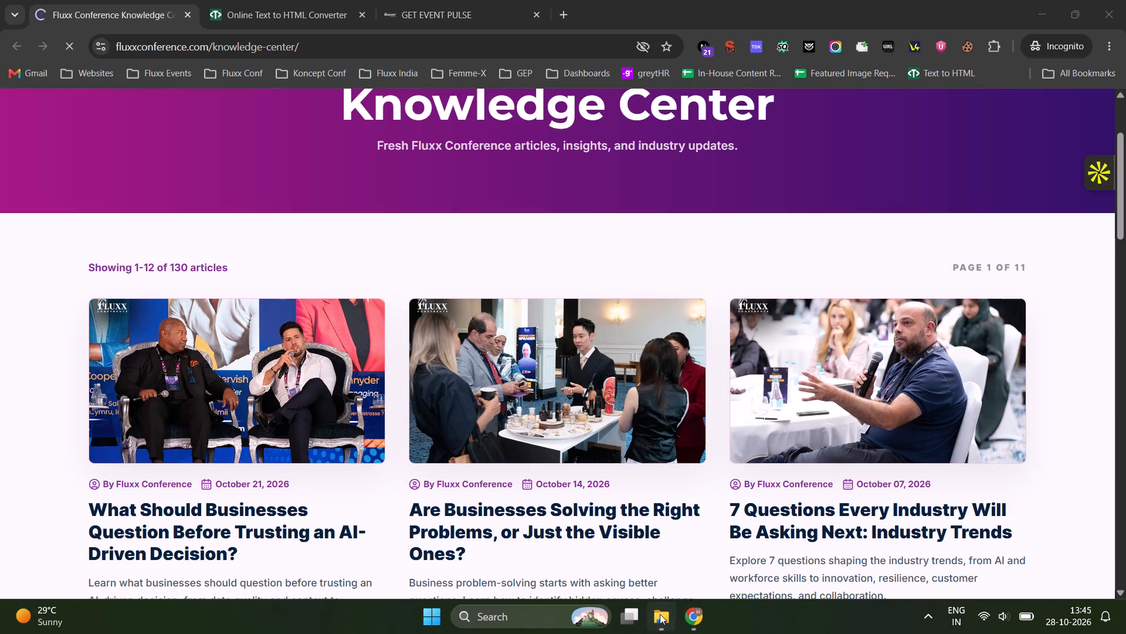
{"action": "left_click", "coordinate": [329, 214]}
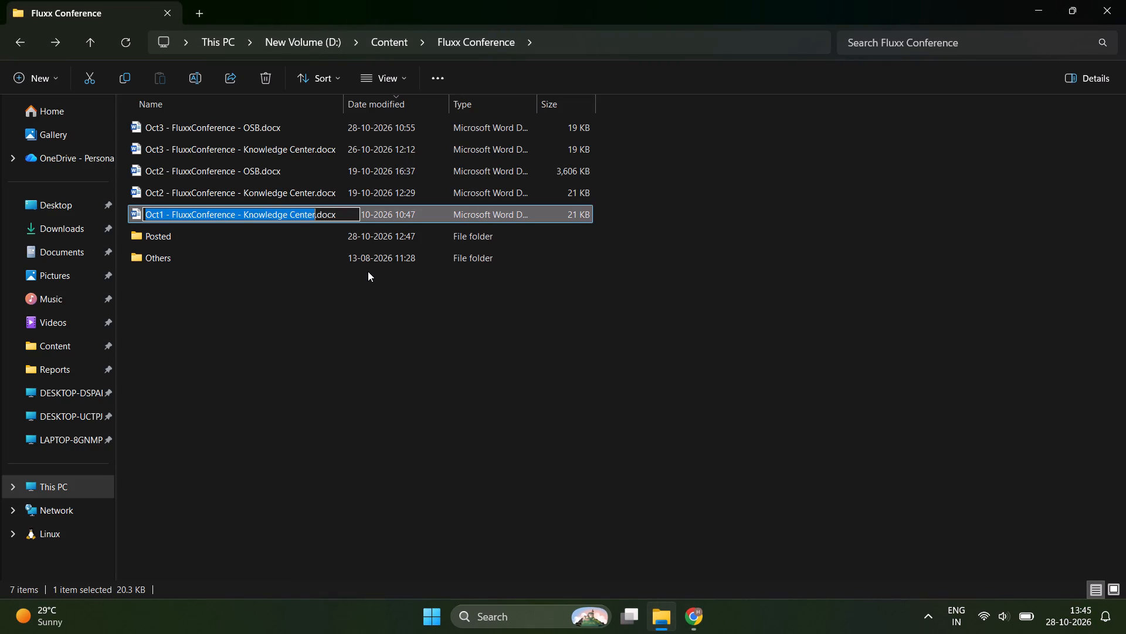
{"action": "key", "text": "ctrl+Left"}
{"action": "key", "text": "ctrl+Left"}
{"action": "key", "text": "ctrl+Left"}
{"action": "key", "text": "ctrl+Left"}
{"action": "key", "text": "ctrl+Left"}
{"action": "key", "text": "ctrl+Left"}
{"action": "key", "text": "ctrl+Left"}
{"action": "key", "text": "ctrl+Left"}
{"action": "key", "text": "ctrl+Left"}
{"action": "key", "text": "ctrl+Left"}
{"action": "key", "text": "ctrl+Left"}
{"action": "key", "text": "ctrl+Left"}
{"action": "key", "text": "ctrl+Left"}
{"action": "key", "text": "ctrl+Left"}
{"action": "key", "text": "ctrl+Left"}
{"action": "key", "text": "ctrl+Left"}
{"action": "key", "text": "ctrl+Left"}
{"action": "key", "text": "ctrl+Left"}
{"action": "key", "text": "ctrl+Left"}
{"action": "key", "text": "ctrl+Left"}
{"action": "type", "text": "POSTED"}
{"action": "key", "text": "space"}
{"action": "key", "text": "Return"}
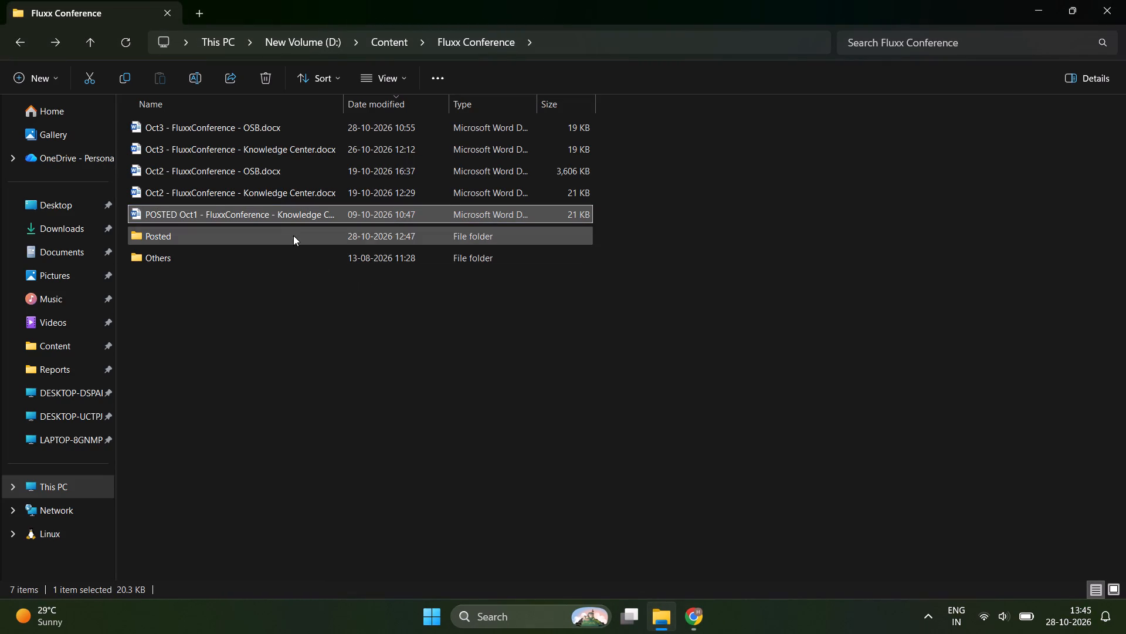
Move the POSTED Oct1 Fluxx Conference Knowledge Center document into the Posted folder.
{"action": "left_click_drag", "start_coordinate": [292, 215], "coordinate": [256, 232]}
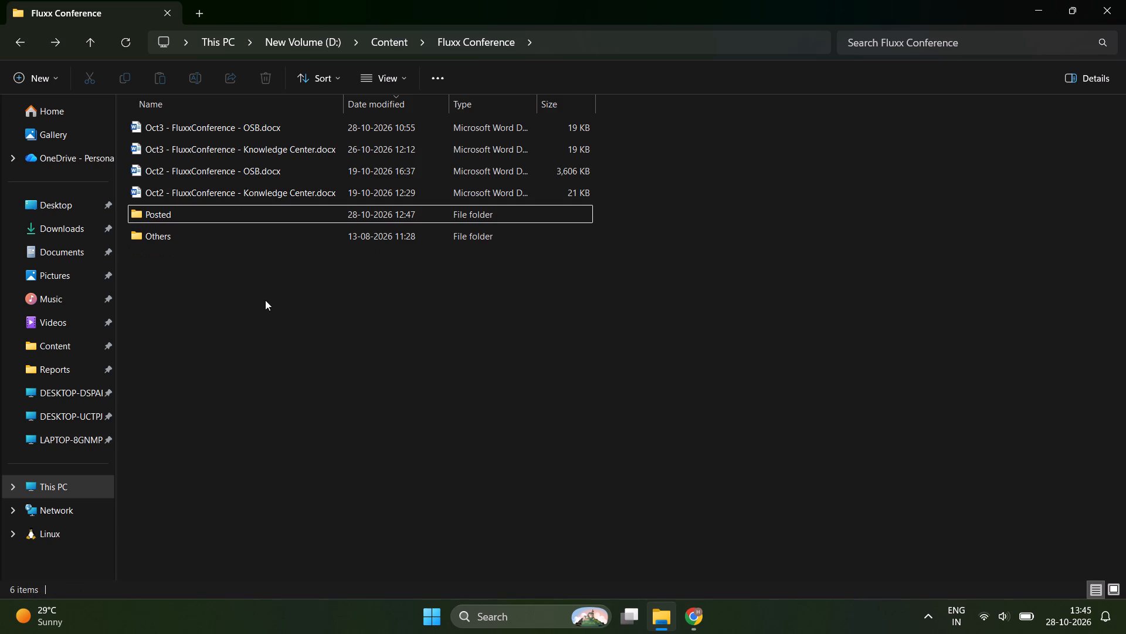
{"action": "left_click", "coordinate": [265, 300]}
Check the Femme-X and Fluxx Conference folders within Content for documents still waiting to be posted.
{"action": "left_click", "coordinate": [395, 44]}
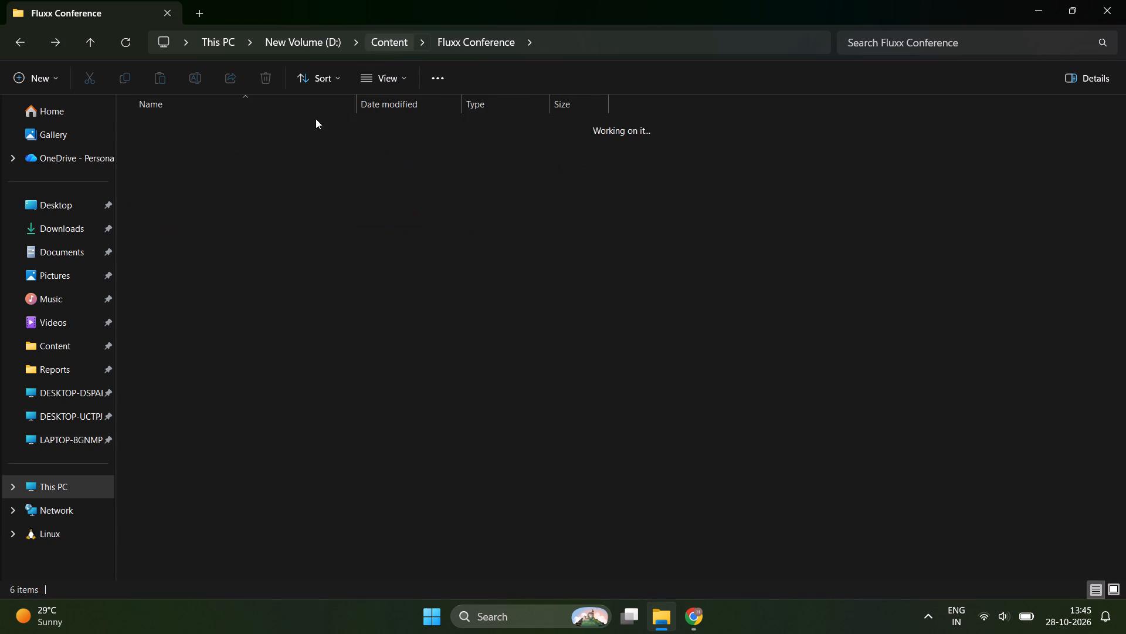
{"action": "double_click", "coordinate": [215, 132]}
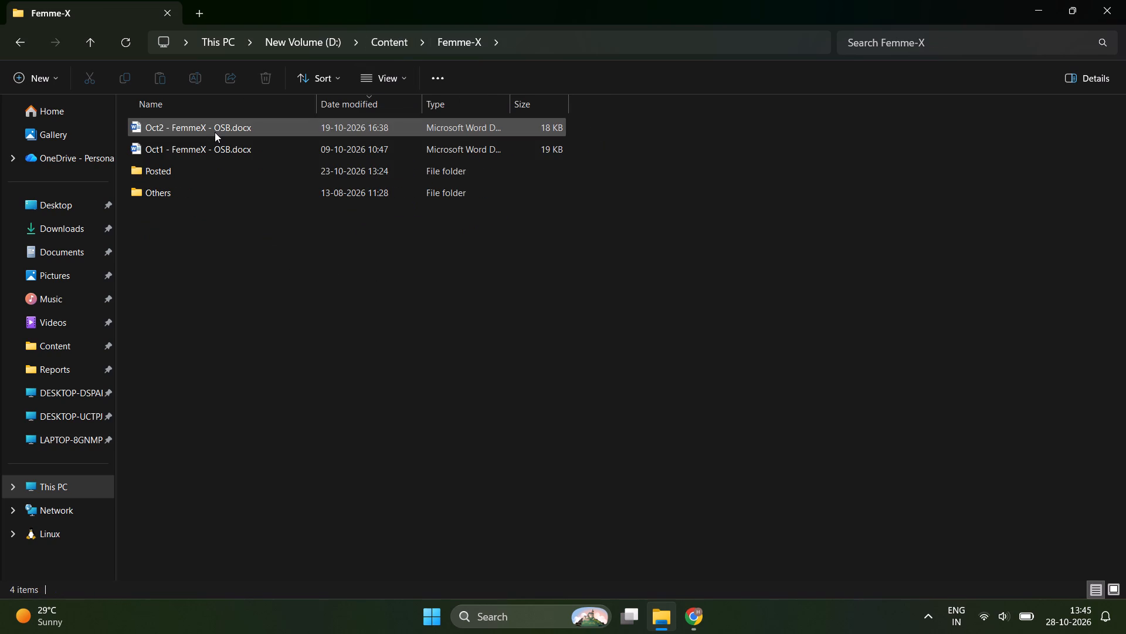
{"action": "key", "text": "BackSpace"}
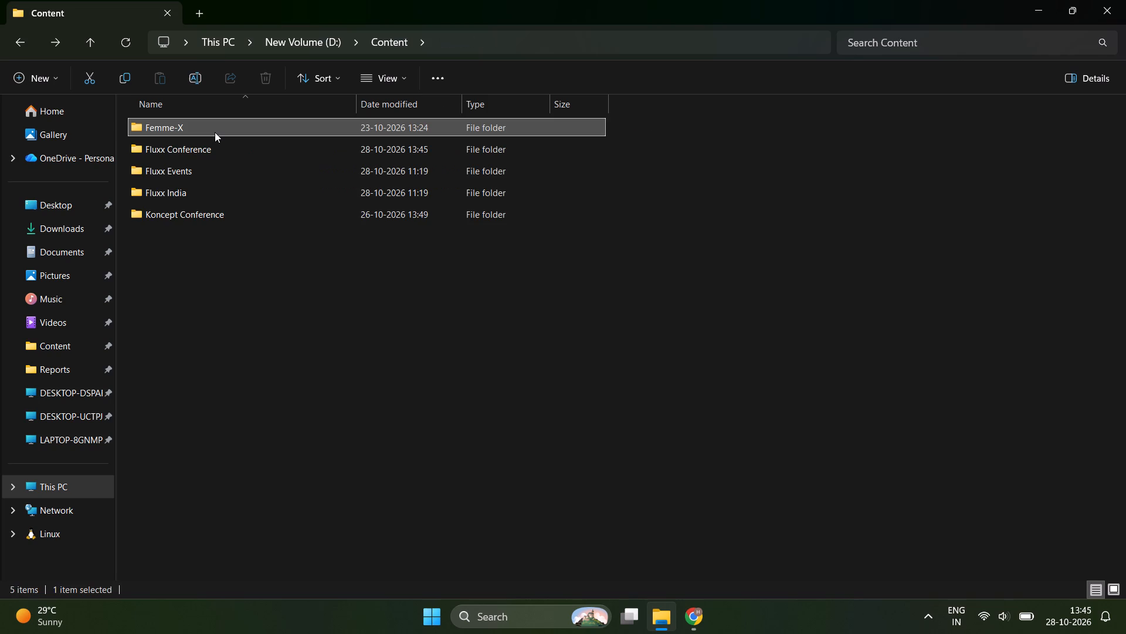
{"action": "key", "text": "Down"}
{"action": "key", "text": "Down"}
{"action": "key", "text": "Up"}
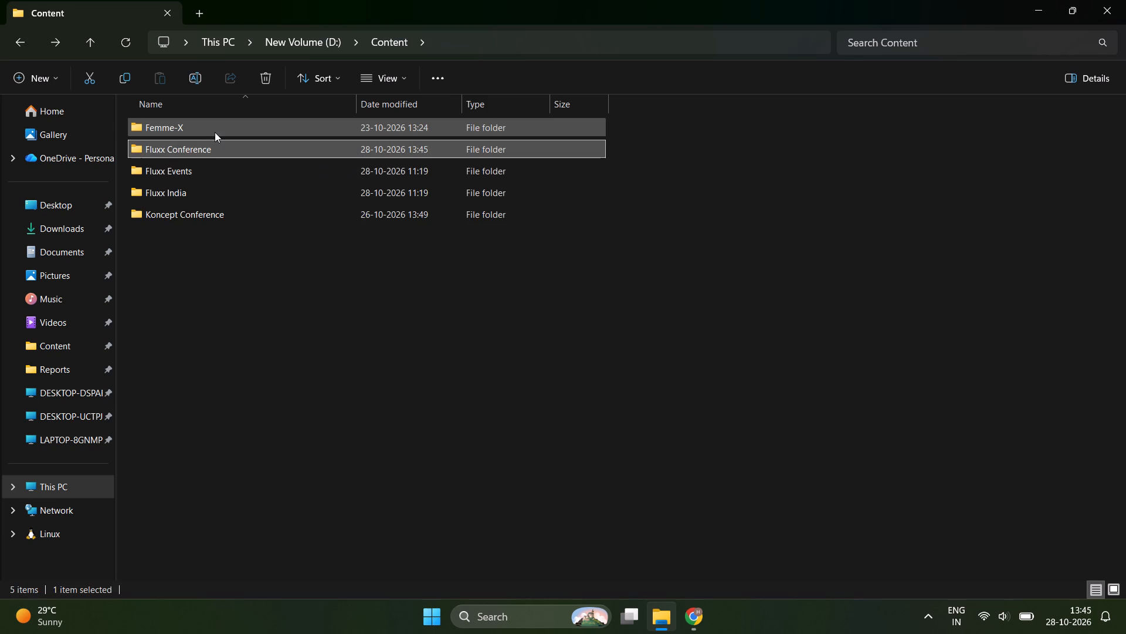
{"action": "key", "text": "Down"}
{"action": "key", "text": "Up"}
{"action": "key", "text": "Down"}
{"action": "key", "text": "Up"}
{"action": "key", "text": "Down"}
{"action": "key", "text": "Up"}
{"action": "key", "text": "Down"}
{"action": "key", "text": "Down"}
{"action": "key", "text": "Up"}
{"action": "key", "text": "Up"}
{"action": "key", "text": "Down"}
{"action": "key", "text": "Down"}
{"action": "key", "text": "Up"}
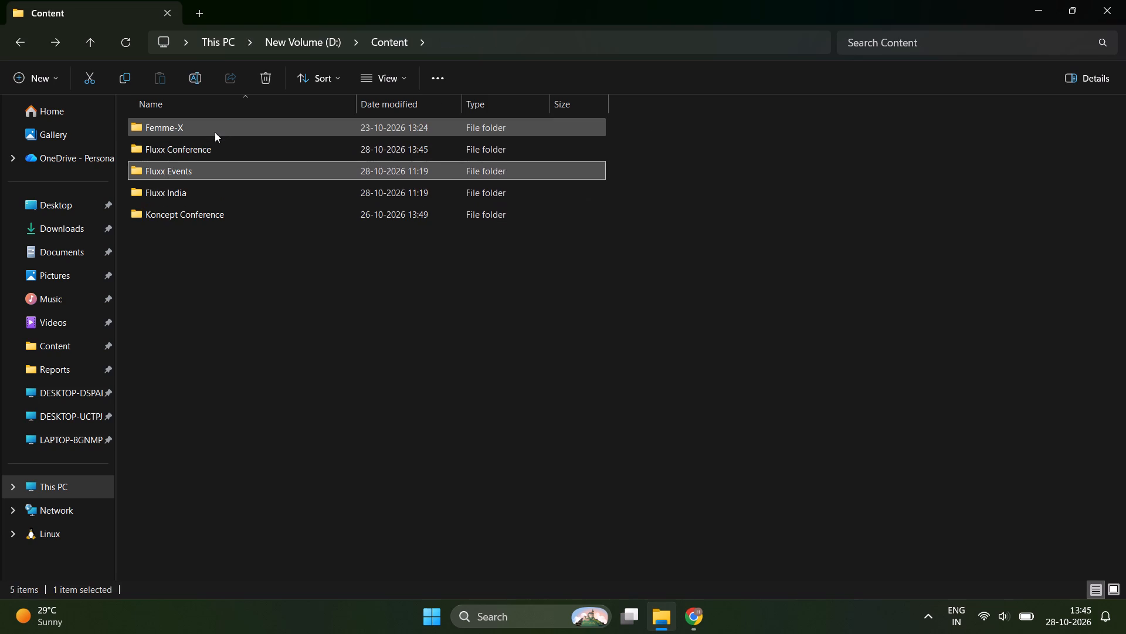
{"action": "key", "text": "Up"}
{"action": "key", "text": "Return"}
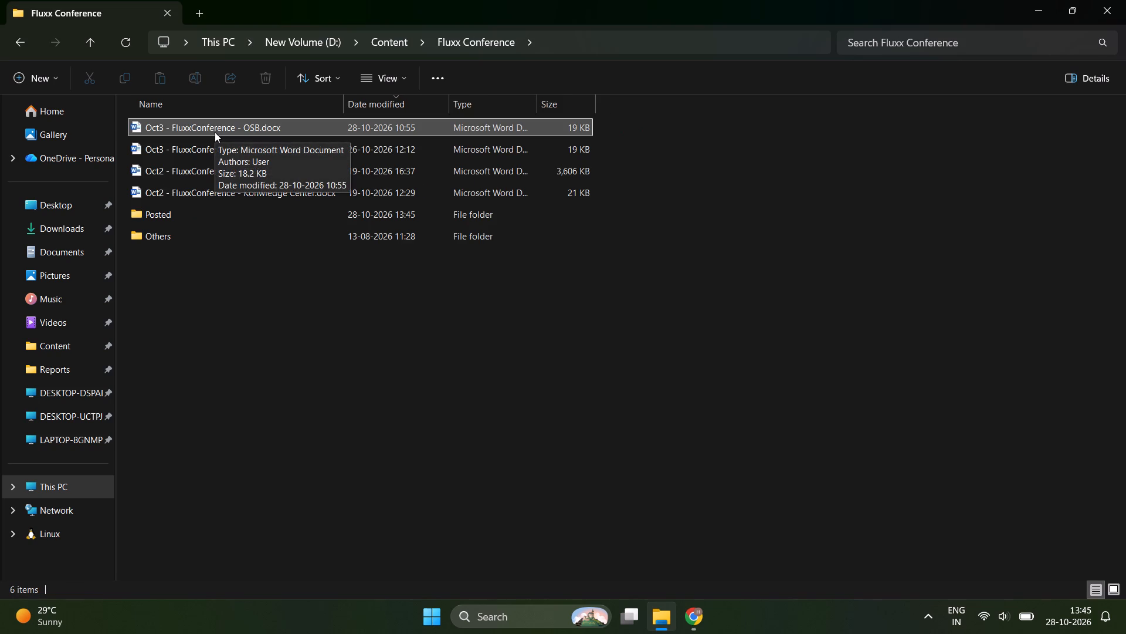
Check the Fluxx Events, Fluxx India and Koncept Conference folders for unposted documents, going down the Koncept list to the Sep2 OSB file.
{"action": "key", "text": "BackSpace"}
{"action": "key", "text": "Down"}
{"action": "key", "text": "Return"}
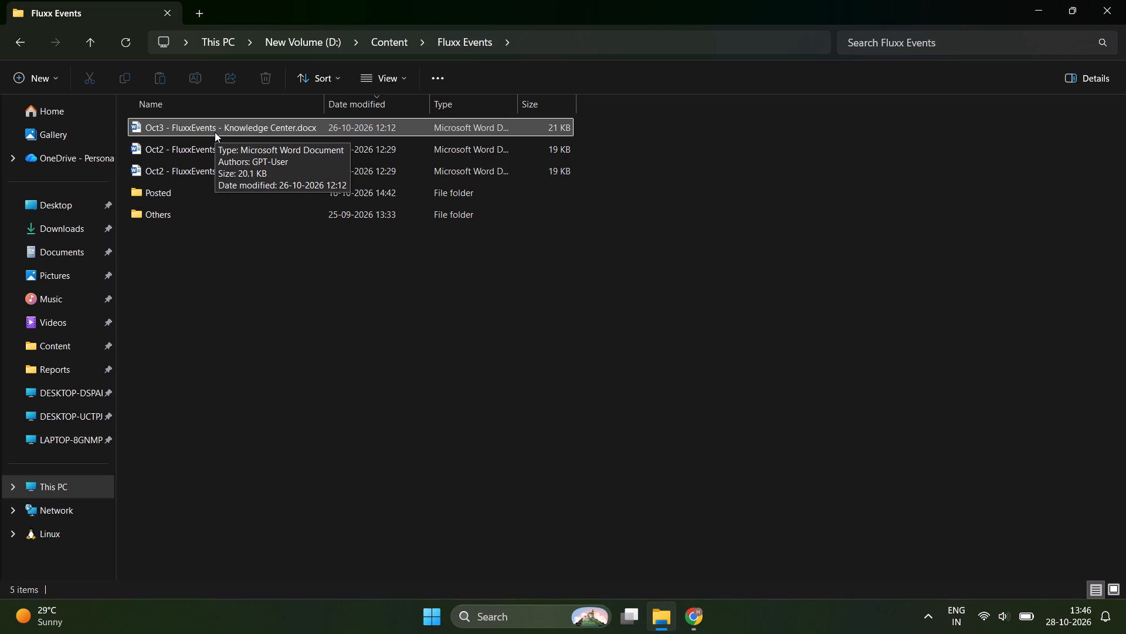
{"action": "key", "text": "BackSpace"}
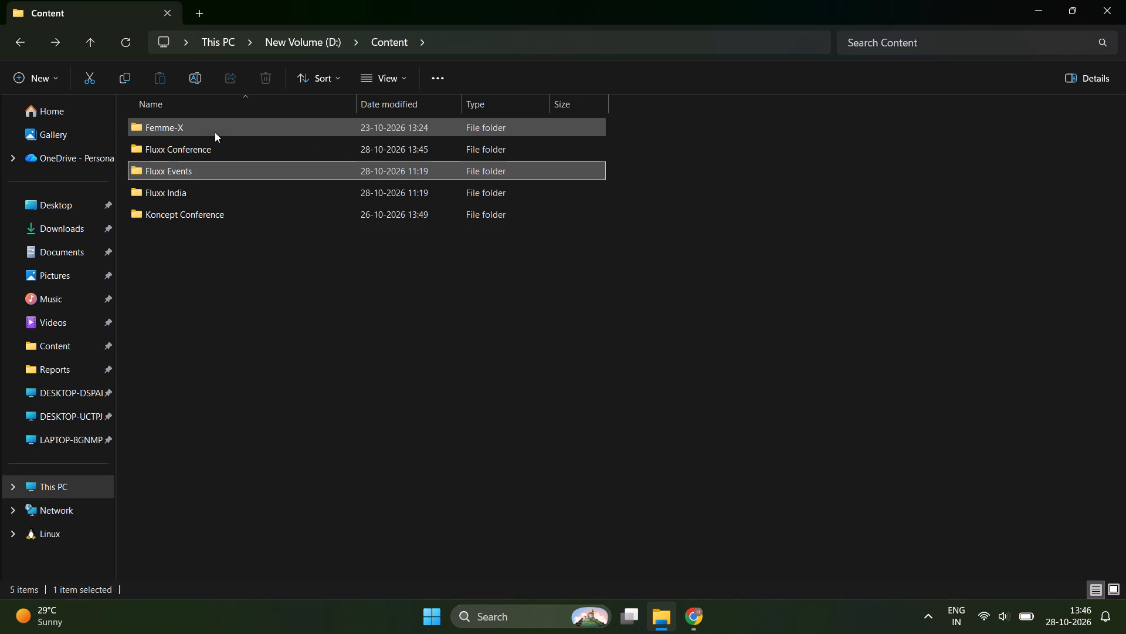
{"action": "key", "text": "Down"}
{"action": "key", "text": "Return"}
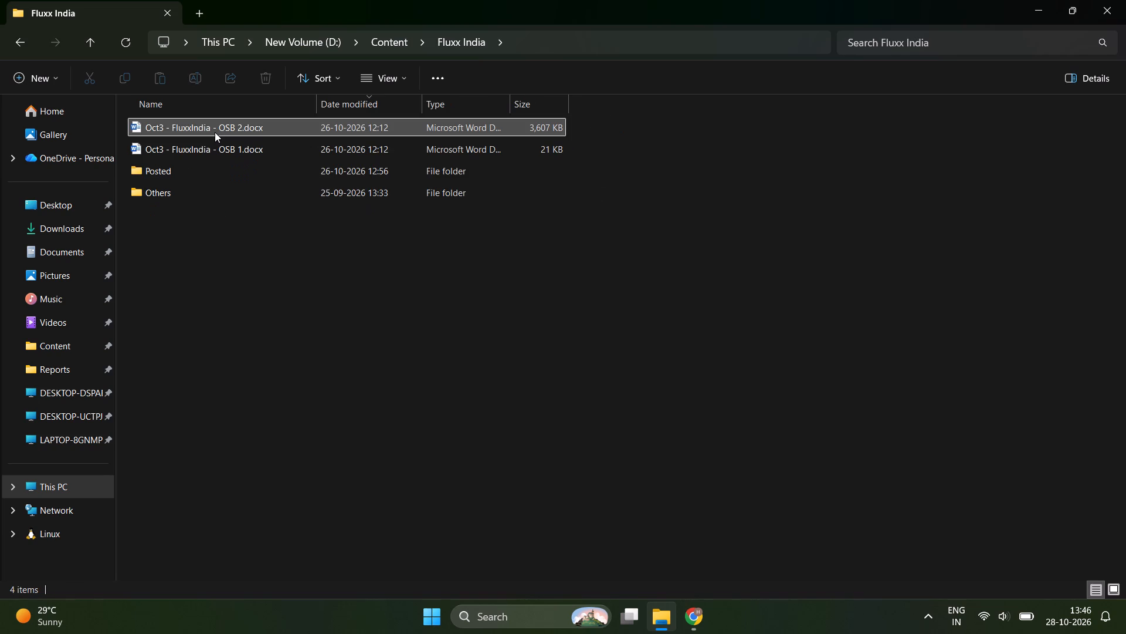
{"action": "key", "text": "BackSpace"}
{"action": "key", "text": "Down"}
{"action": "key", "text": "Return"}
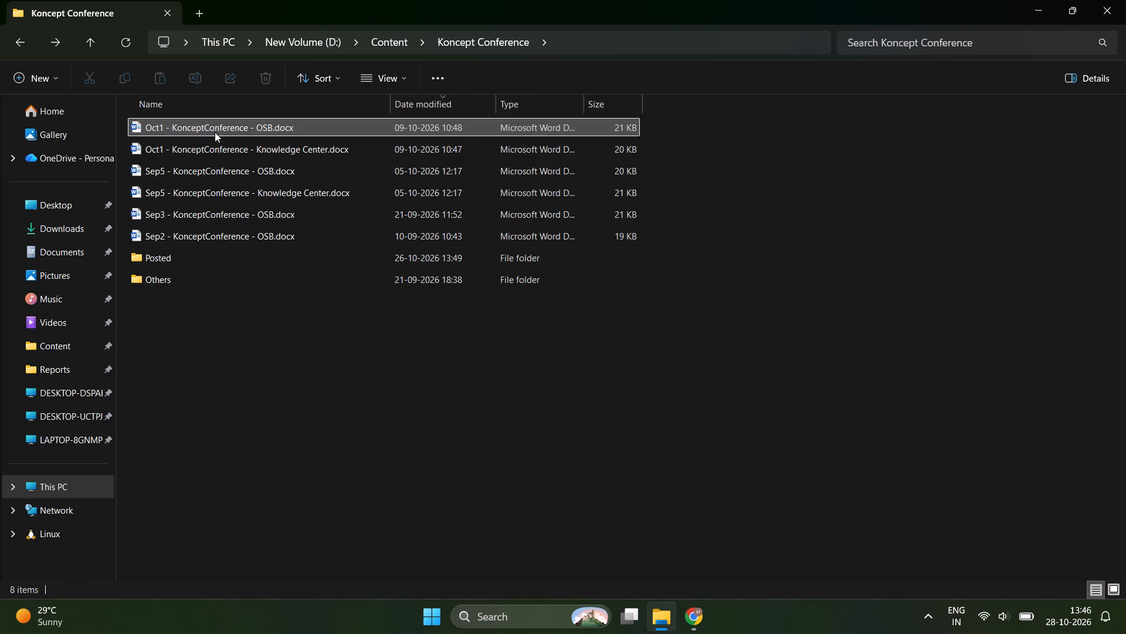
{"action": "key", "text": "Down"}
{"action": "key", "text": "Down"}
{"action": "key", "text": "Down"}
{"action": "key", "text": "Down"}
{"action": "key", "text": "Down"}
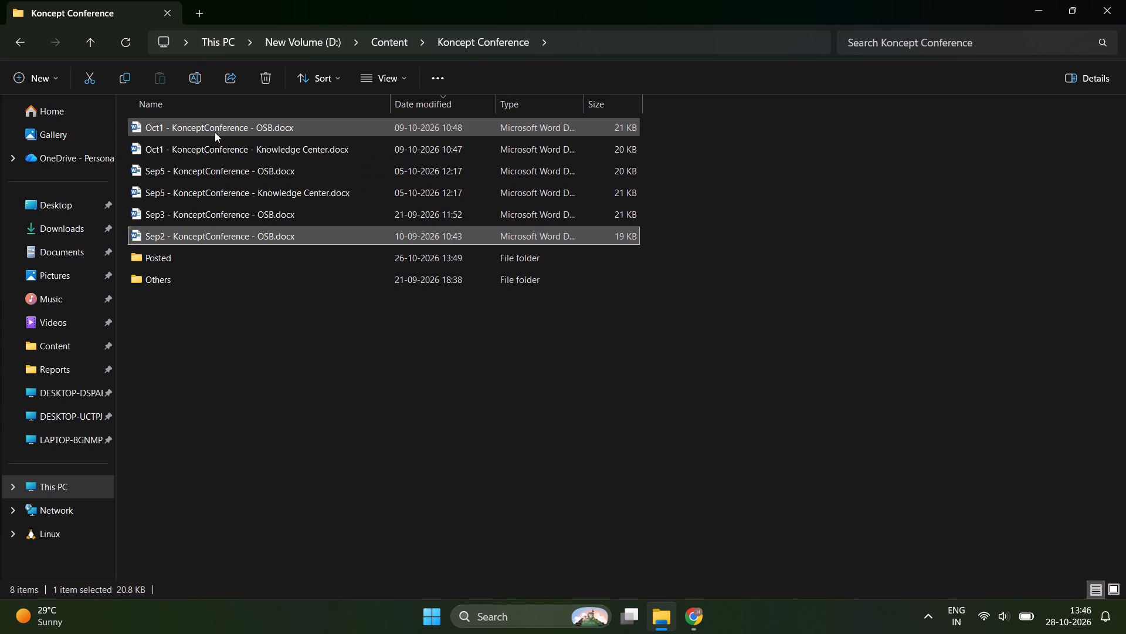
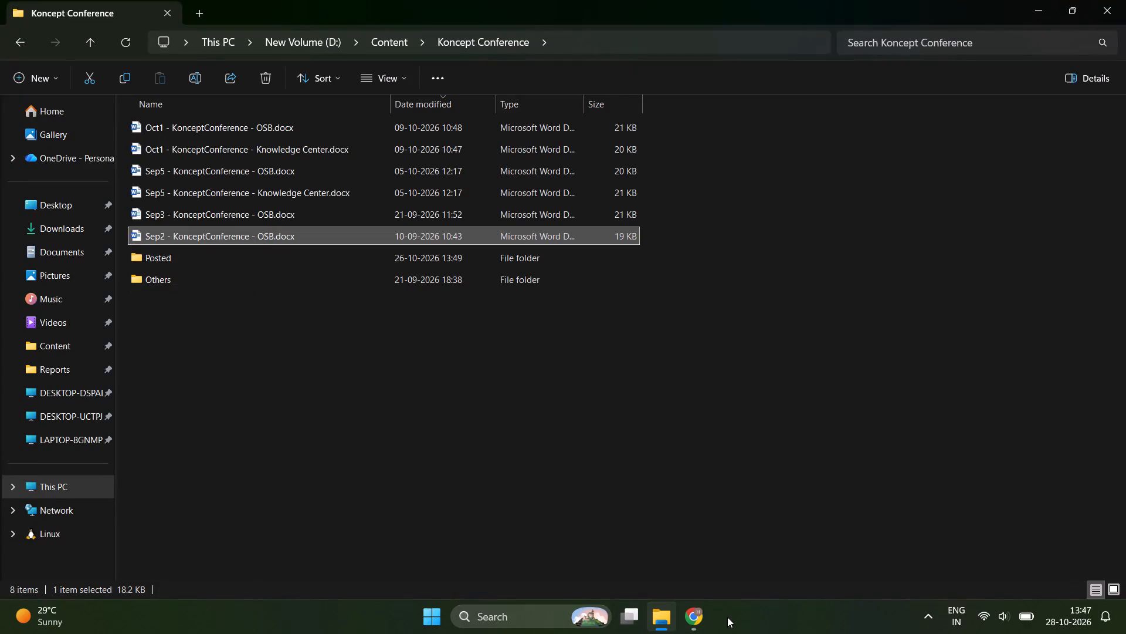
Switch to the Chrome window showing the Fluxx Conference Knowledge Center and hard-reload the page to check for the new article.
{"action": "left_click", "coordinate": [703, 606]}
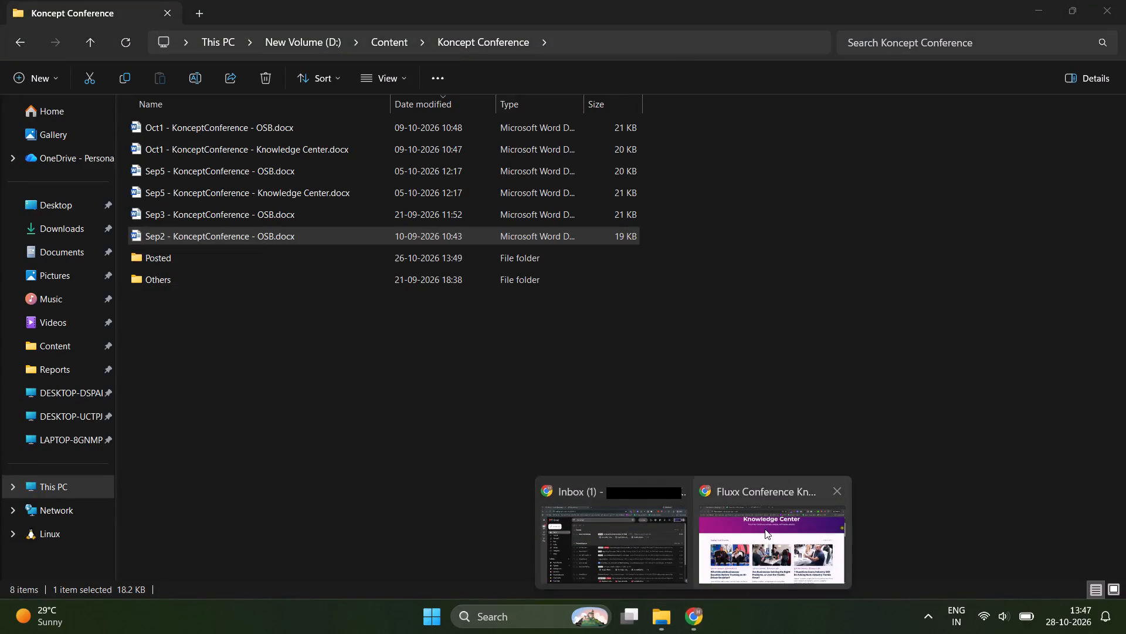
{"action": "left_click", "coordinate": [768, 529]}
{"action": "left_click", "coordinate": [344, 218]}
{"action": "key", "text": "ctrl+shift+r"}
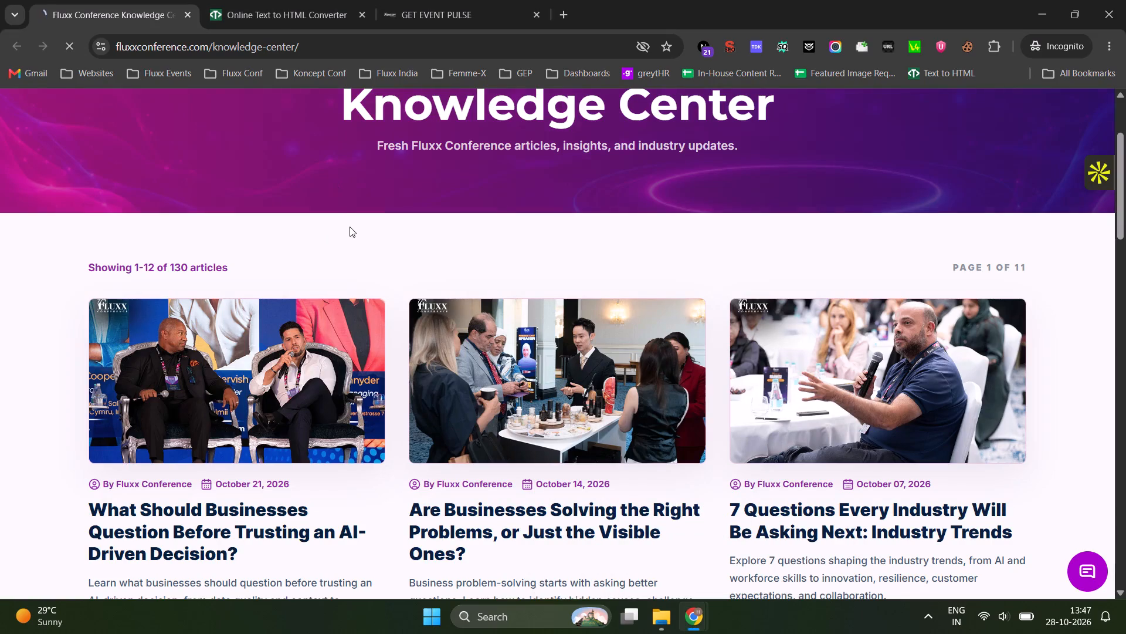
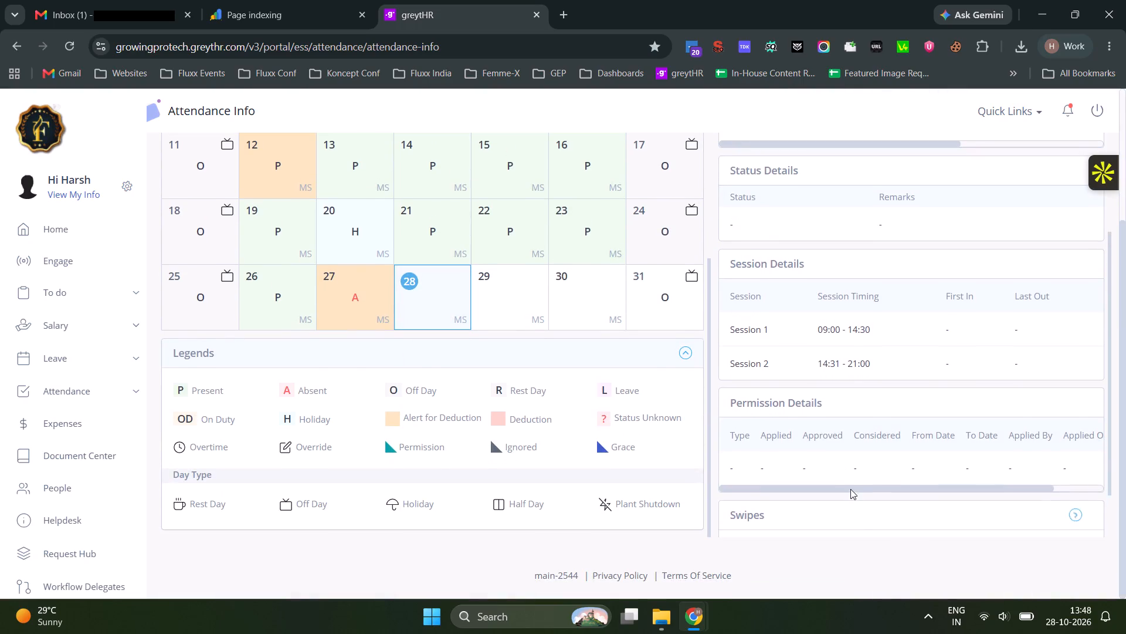
In greytHR, examine the October 2026 attendance calendar, its summary figures and the day details for 28 October.
{"action": "scroll", "coordinate": [850, 489], "scroll_direction": "down", "scroll_amount": 11}
{"action": "left_click", "coordinate": [852, 457]}
{"action": "scroll", "coordinate": [582, 395], "scroll_direction": "up", "scroll_amount": 10}
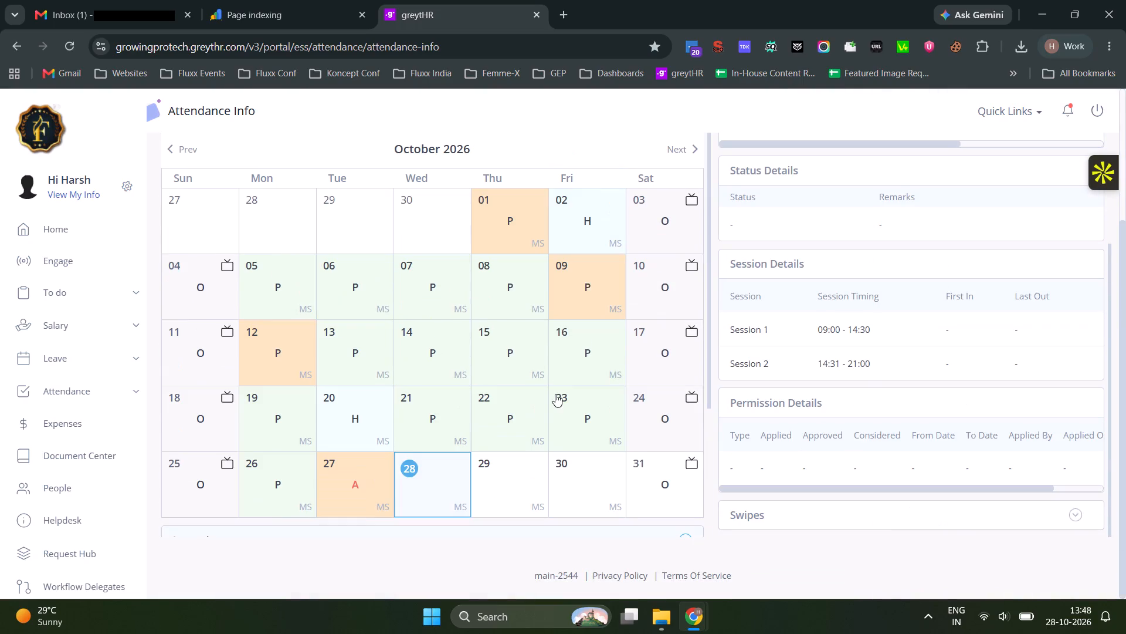
{"action": "scroll", "coordinate": [618, 393], "scroll_direction": "up", "scroll_amount": 5}
{"action": "scroll", "coordinate": [861, 329], "scroll_direction": "up", "scroll_amount": 8}
{"action": "scroll", "coordinate": [835, 368], "scroll_direction": "up", "scroll_amount": 5}
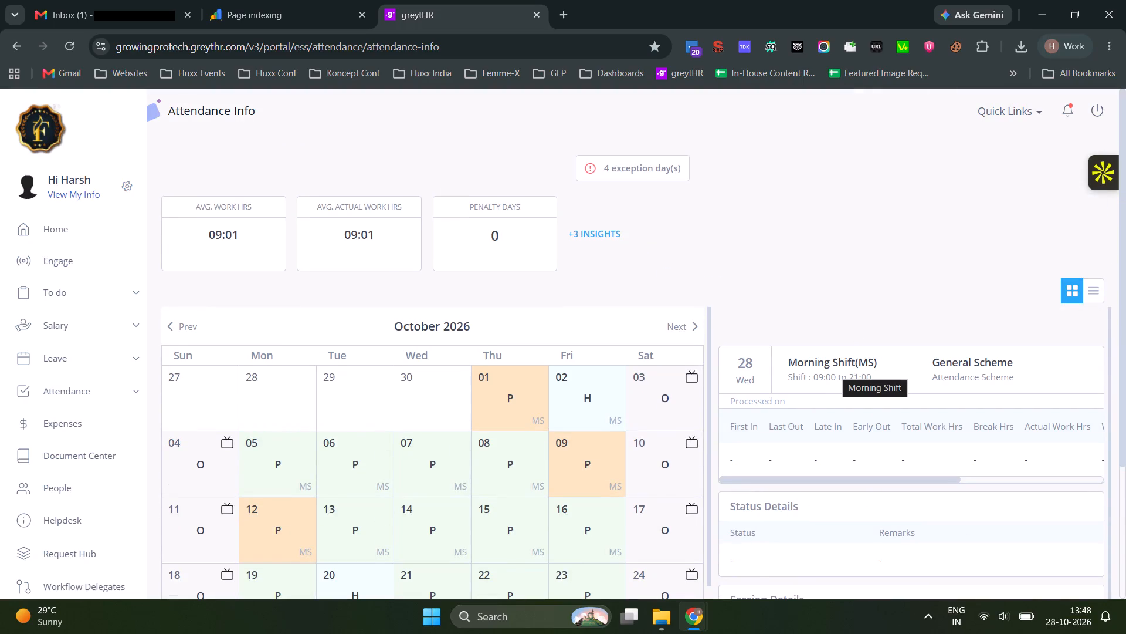
{"action": "scroll", "coordinate": [135, 336], "scroll_direction": "up", "scroll_amount": 1}
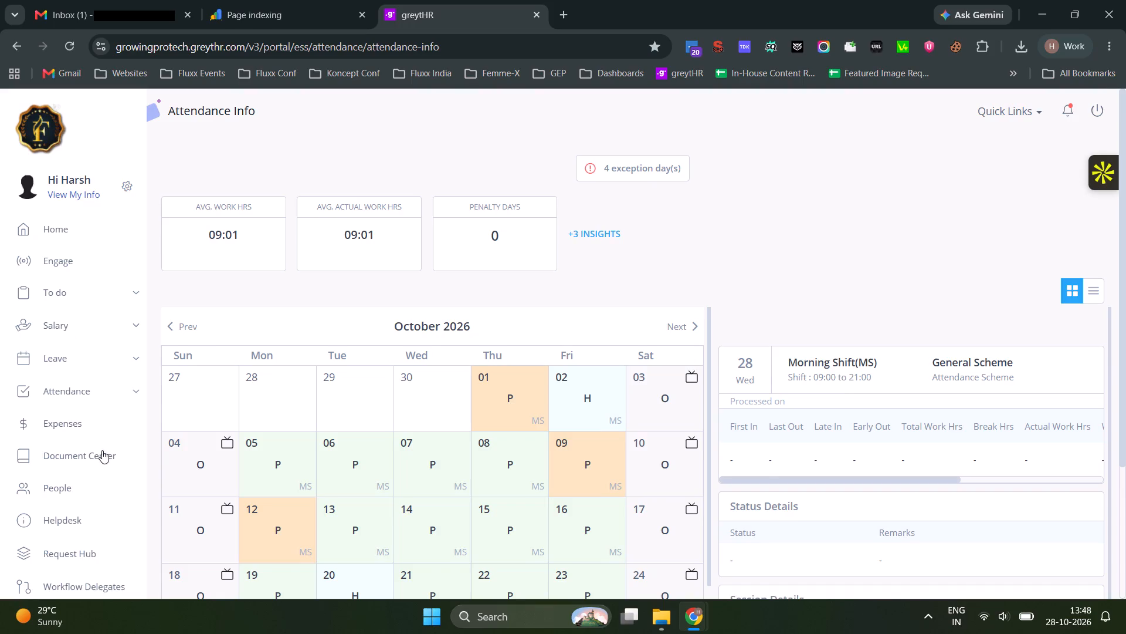
Open the People directory in greytHR.
{"action": "scroll", "coordinate": [102, 454], "scroll_direction": "down", "scroll_amount": 6}
{"action": "left_click", "coordinate": [93, 490]}
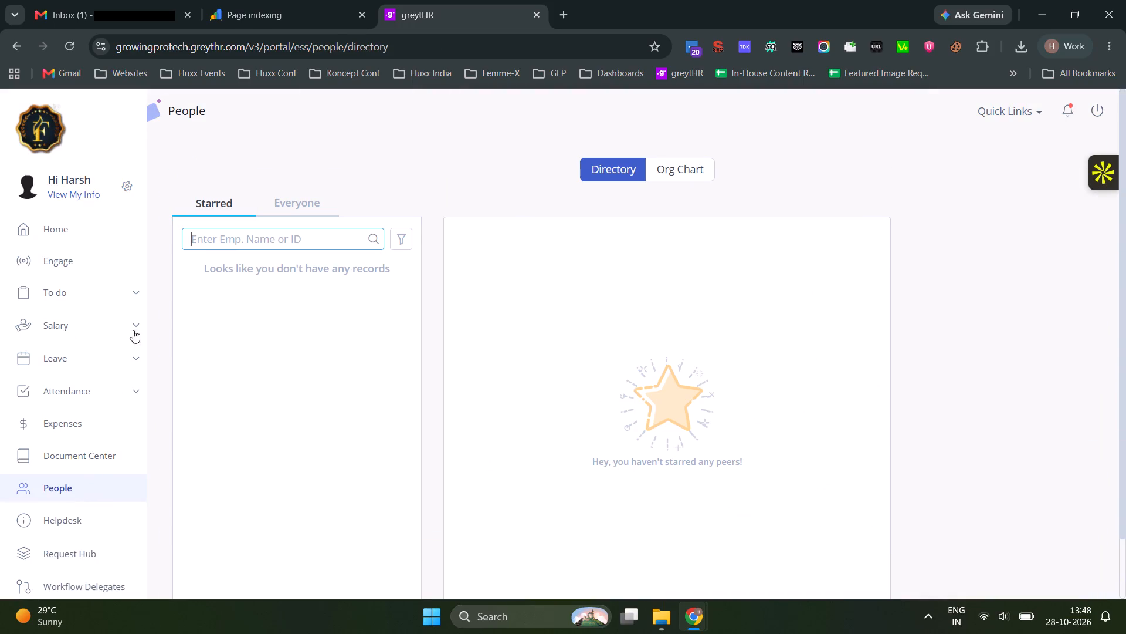
Open the company org chart and examine the team under the Sales Operations head, collapsing that branch when done.
{"action": "left_click", "coordinate": [708, 161]}
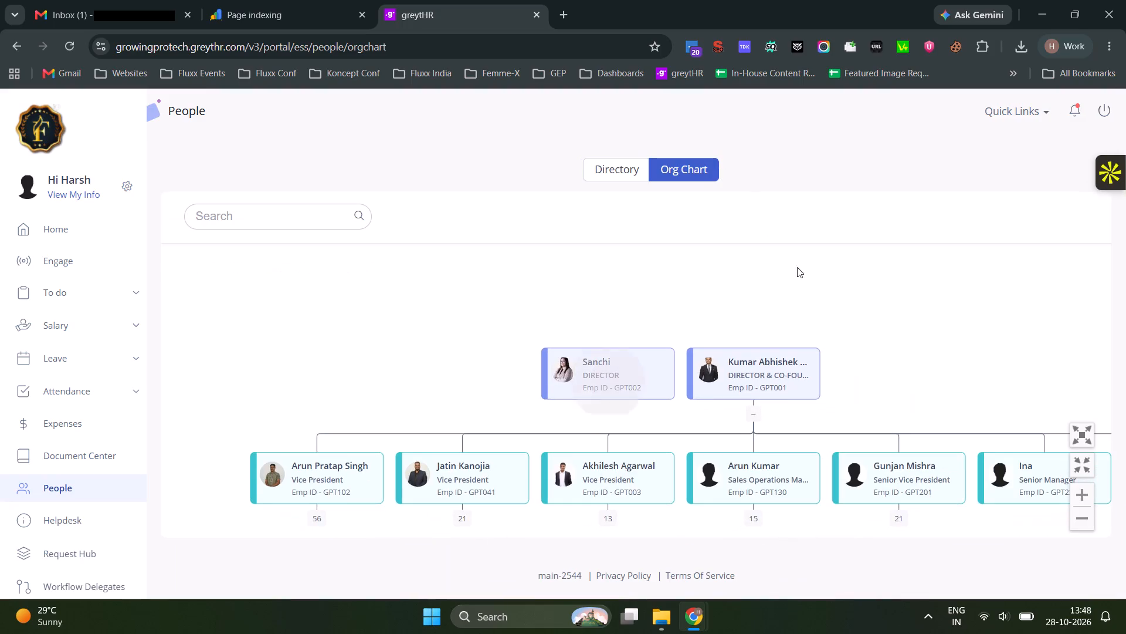
{"action": "scroll", "coordinate": [898, 339], "scroll_direction": "down", "scroll_amount": 5}
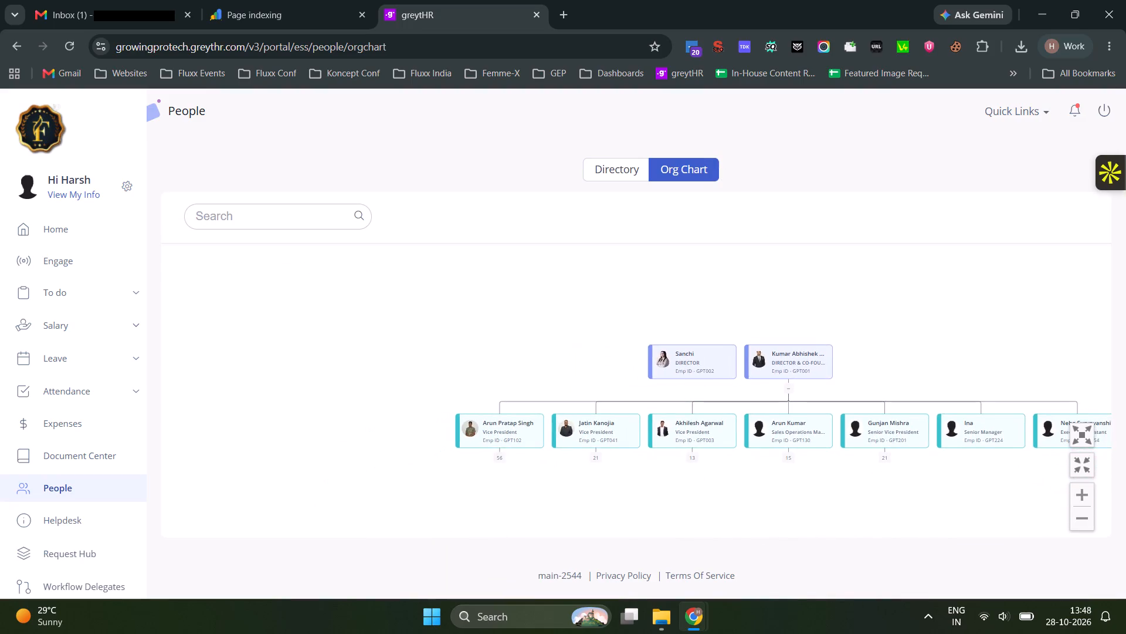
{"action": "left_click_drag", "start_coordinate": [904, 340], "coordinate": [812, 268]}
{"action": "left_click", "coordinate": [791, 462]}
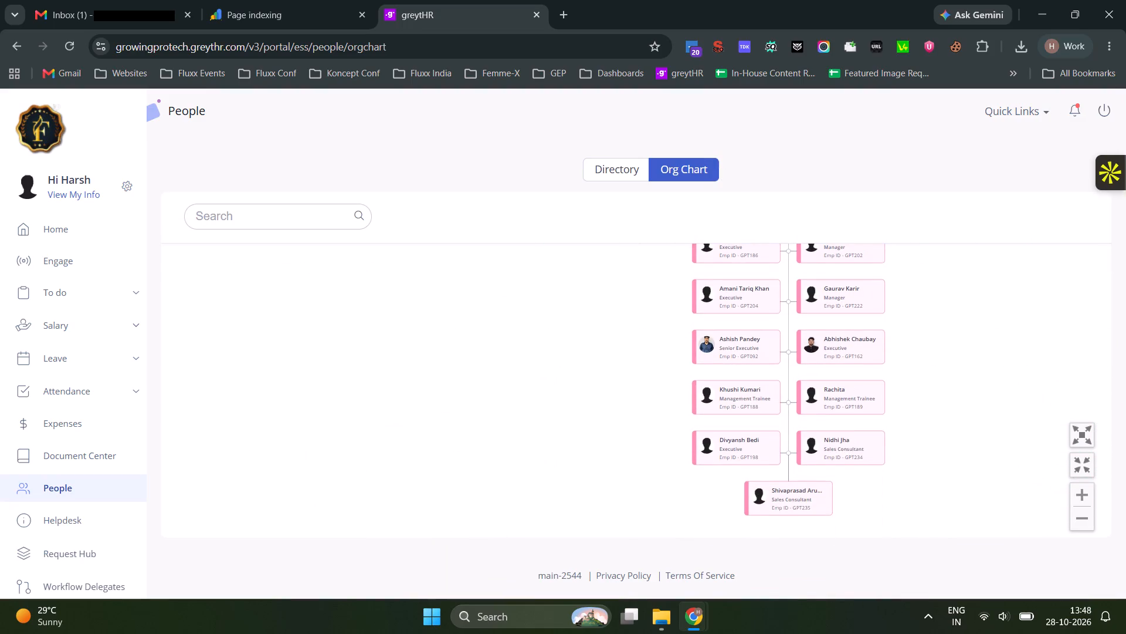
{"action": "left_click_drag", "start_coordinate": [591, 301], "coordinate": [436, 548]}
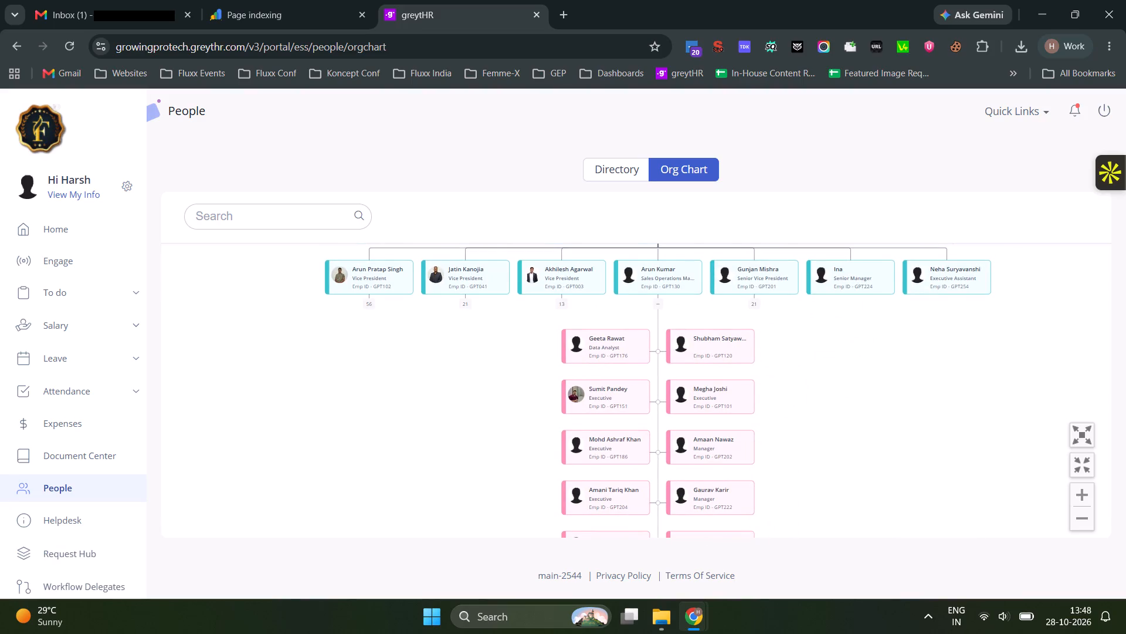
{"action": "left_click_drag", "start_coordinate": [797, 460], "coordinate": [786, 420]}
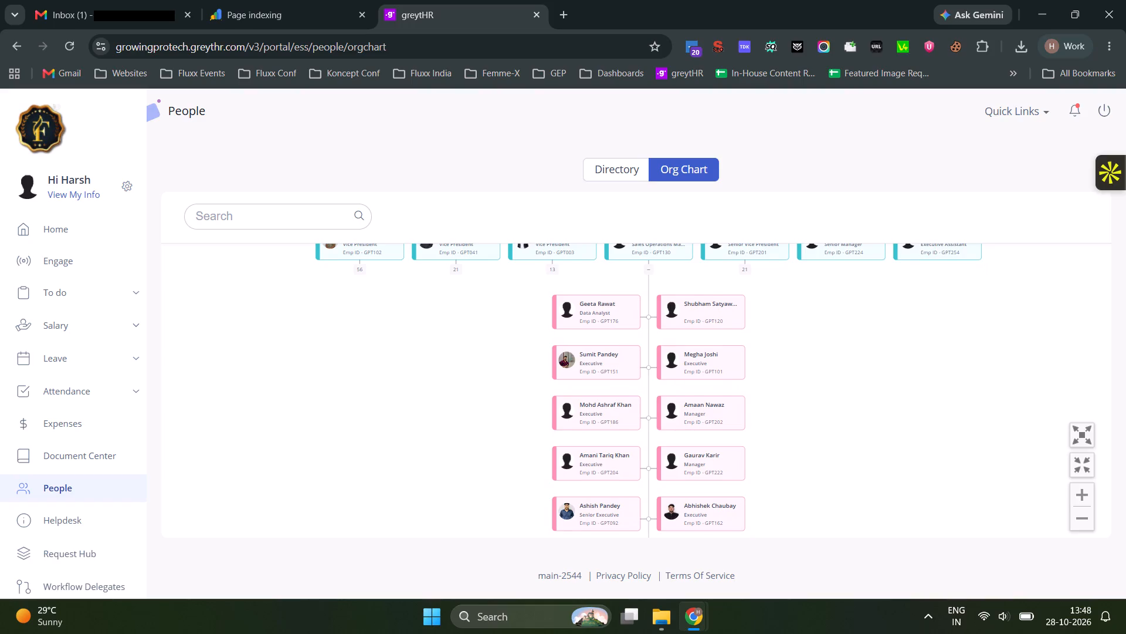
{"action": "left_click_drag", "start_coordinate": [786, 420], "coordinate": [776, 389]}
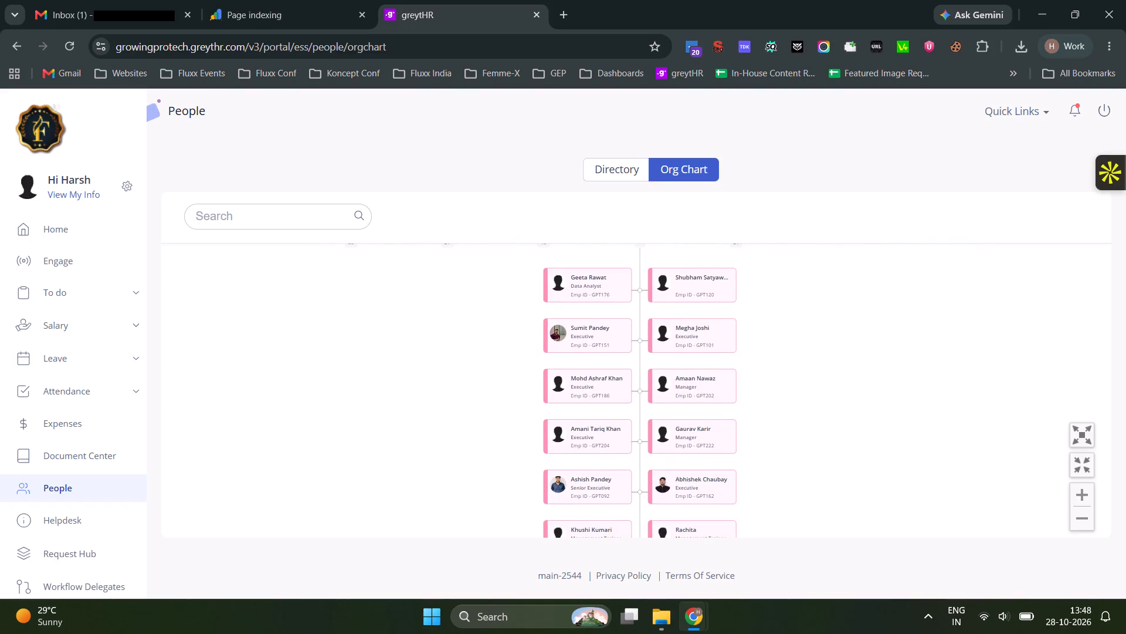
{"action": "left_click_drag", "start_coordinate": [783, 457], "coordinate": [771, 422]}
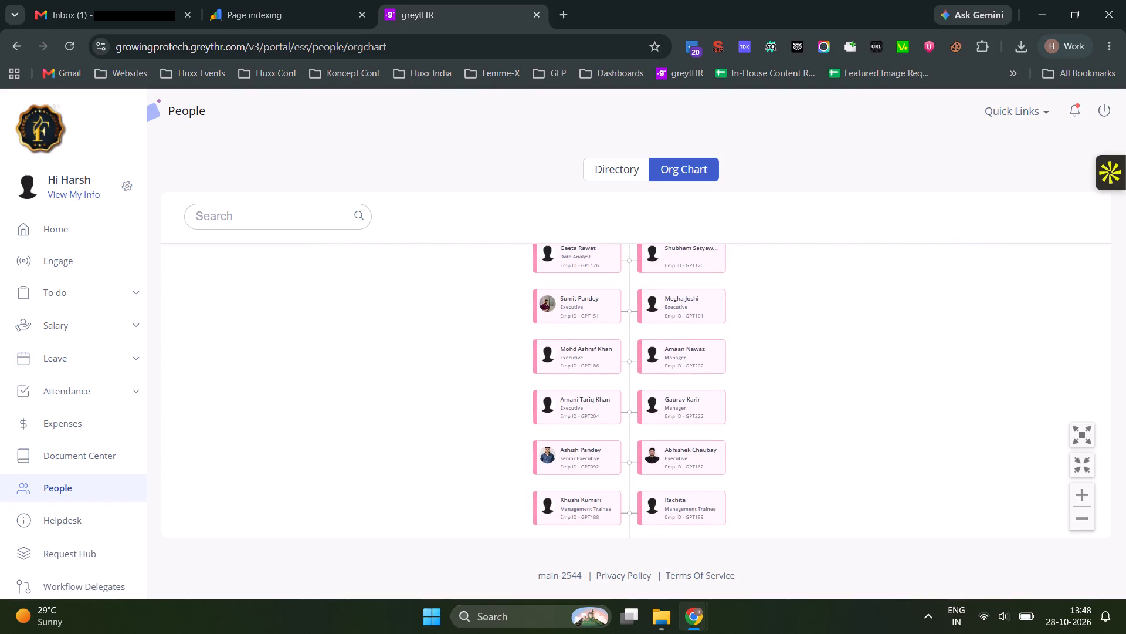
{"action": "left_click_drag", "start_coordinate": [771, 422], "coordinate": [799, 518]}
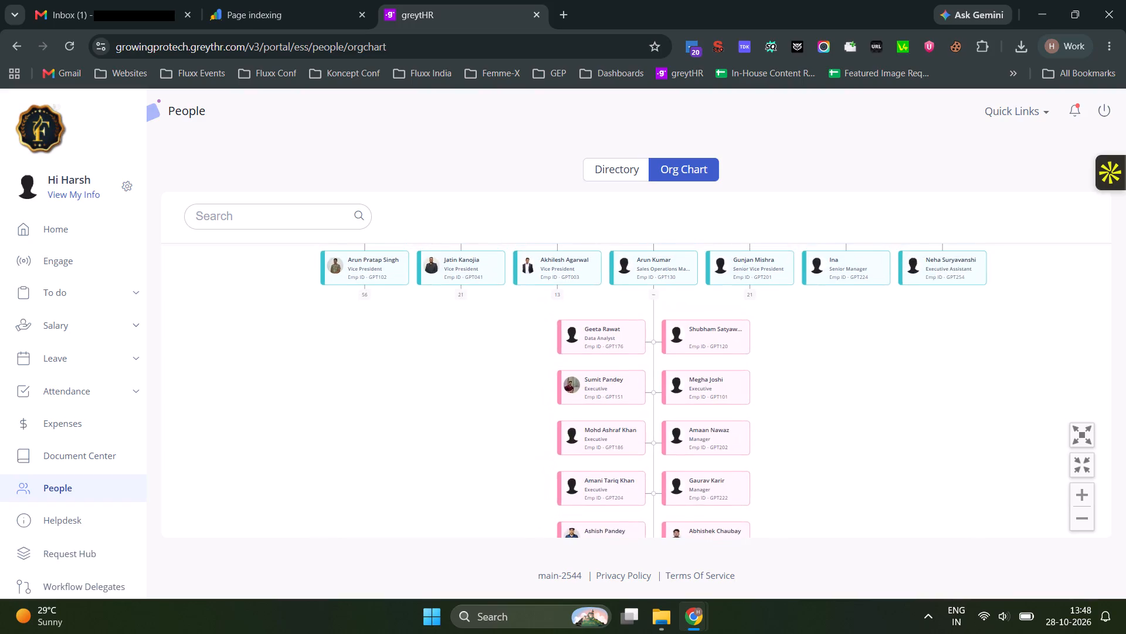
{"action": "left_click_drag", "start_coordinate": [799, 518], "coordinate": [794, 502]}
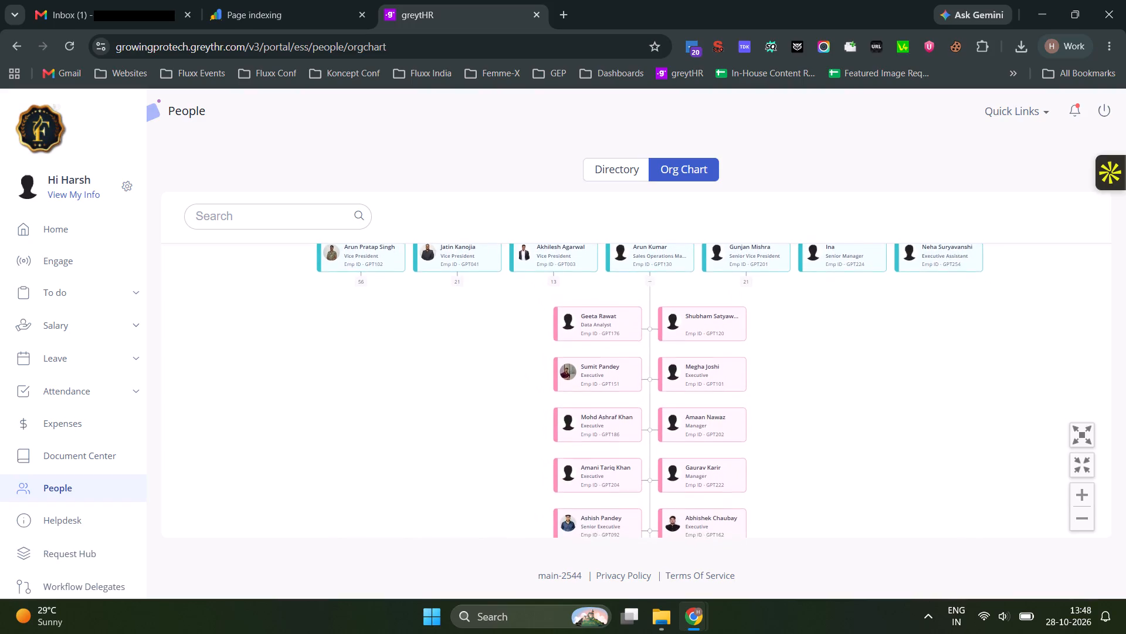
{"action": "left_click_drag", "start_coordinate": [794, 502], "coordinate": [765, 372]}
{"action": "left_click_drag", "start_coordinate": [780, 487], "coordinate": [749, 363]}
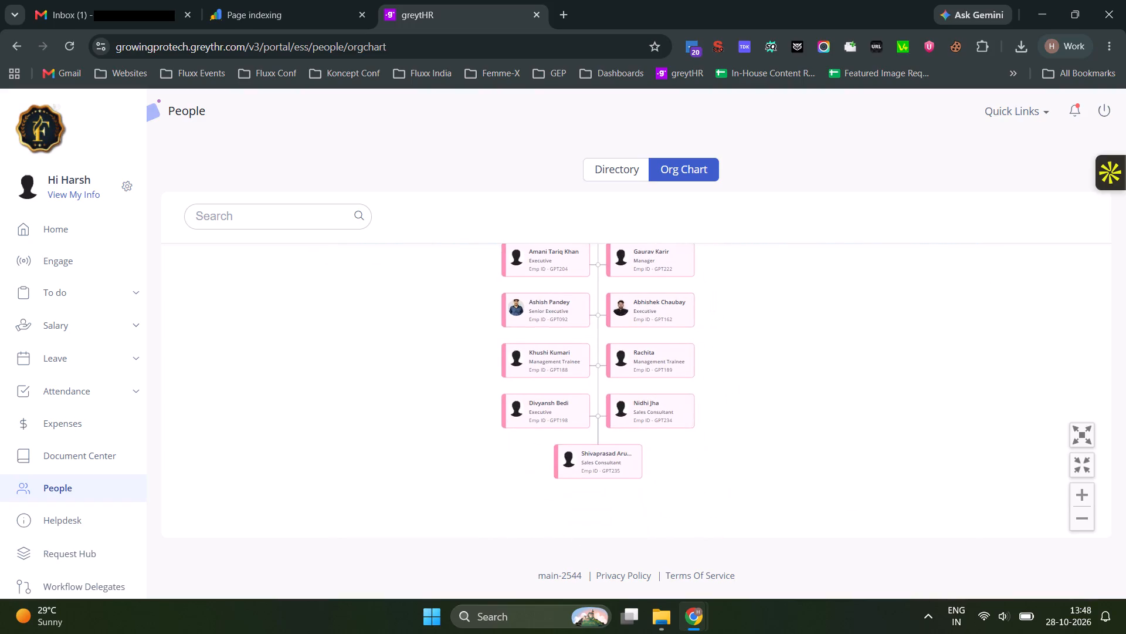
{"action": "left_click_drag", "start_coordinate": [749, 363], "coordinate": [749, 362]}
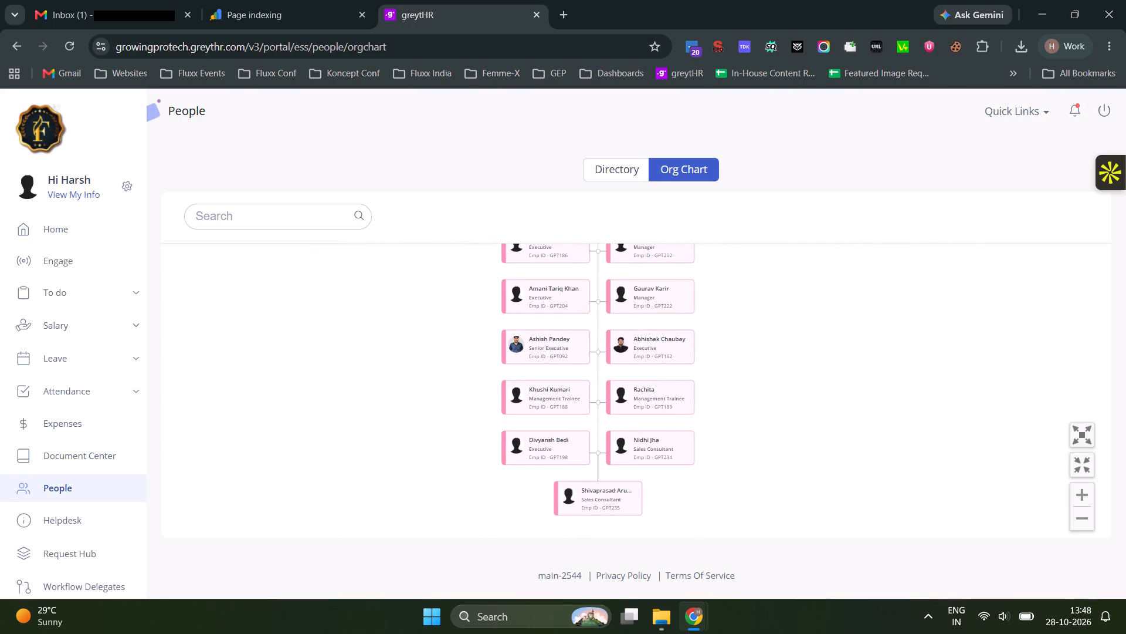
{"action": "left_click_drag", "start_coordinate": [755, 370], "coordinate": [758, 498]}
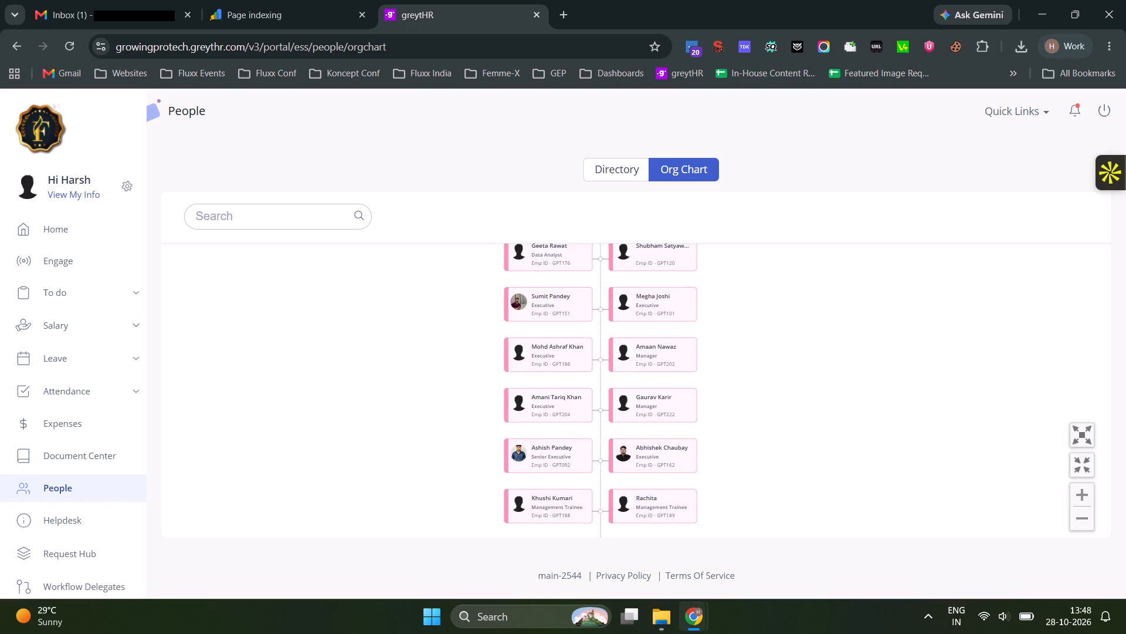
{"action": "left_click_drag", "start_coordinate": [738, 383], "coordinate": [742, 475]}
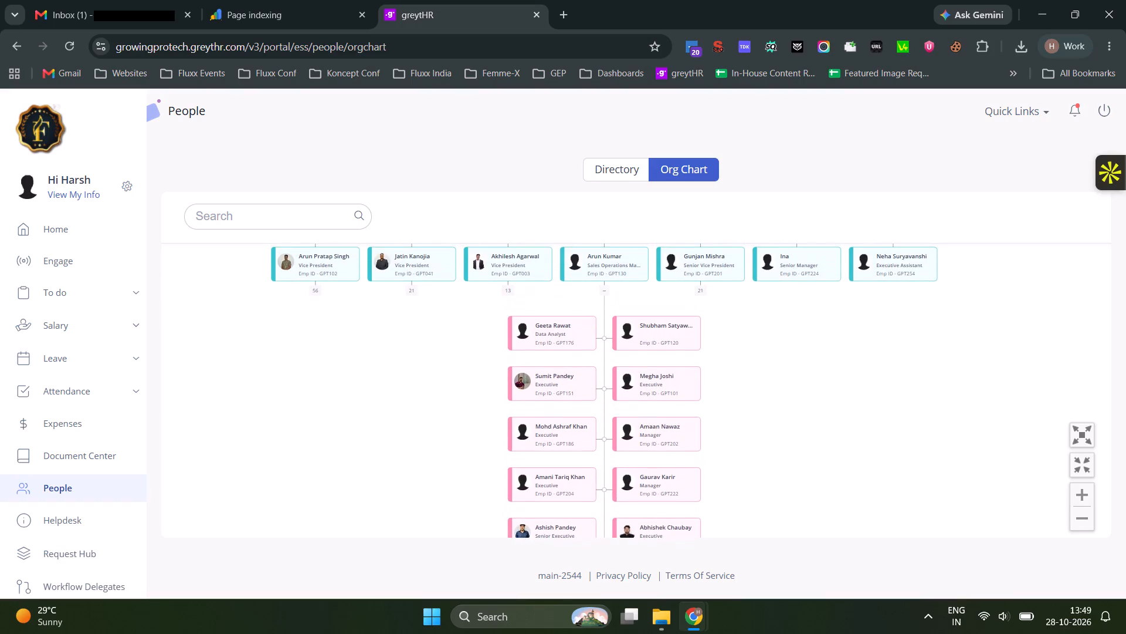
{"action": "left_click", "coordinate": [605, 292]}
Examine the direct reports of the Vice President beside the Sales Operations head, from project managers to sales consultant, and collapse that branch.
{"action": "left_click_drag", "start_coordinate": [688, 336], "coordinate": [686, 434]}
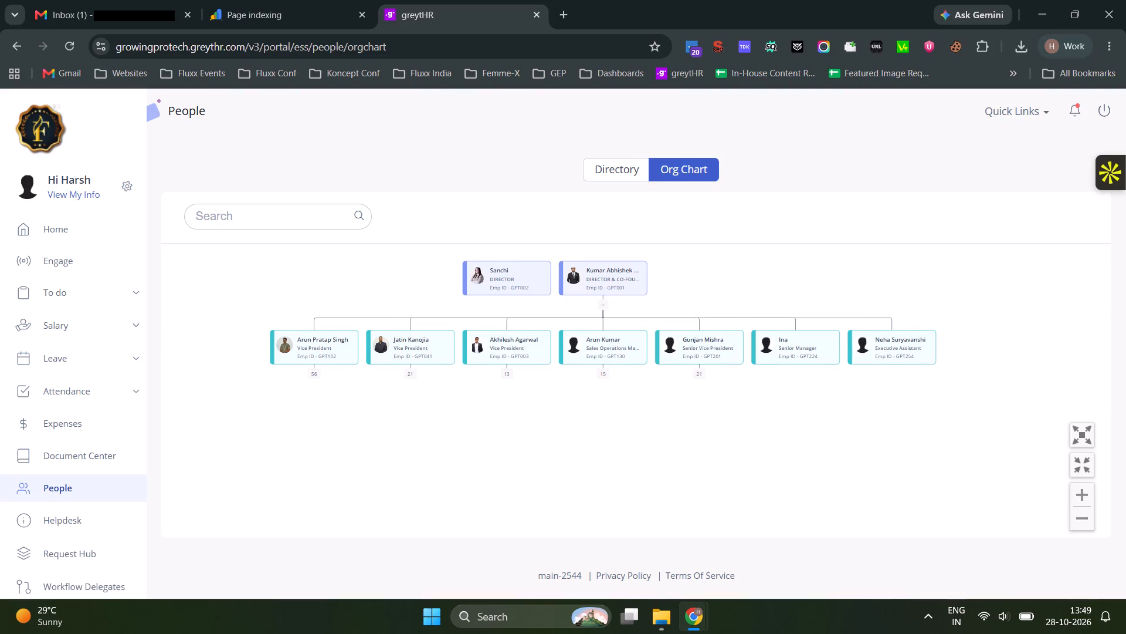
{"action": "left_click", "coordinate": [508, 379]}
{"action": "left_click", "coordinate": [510, 374]}
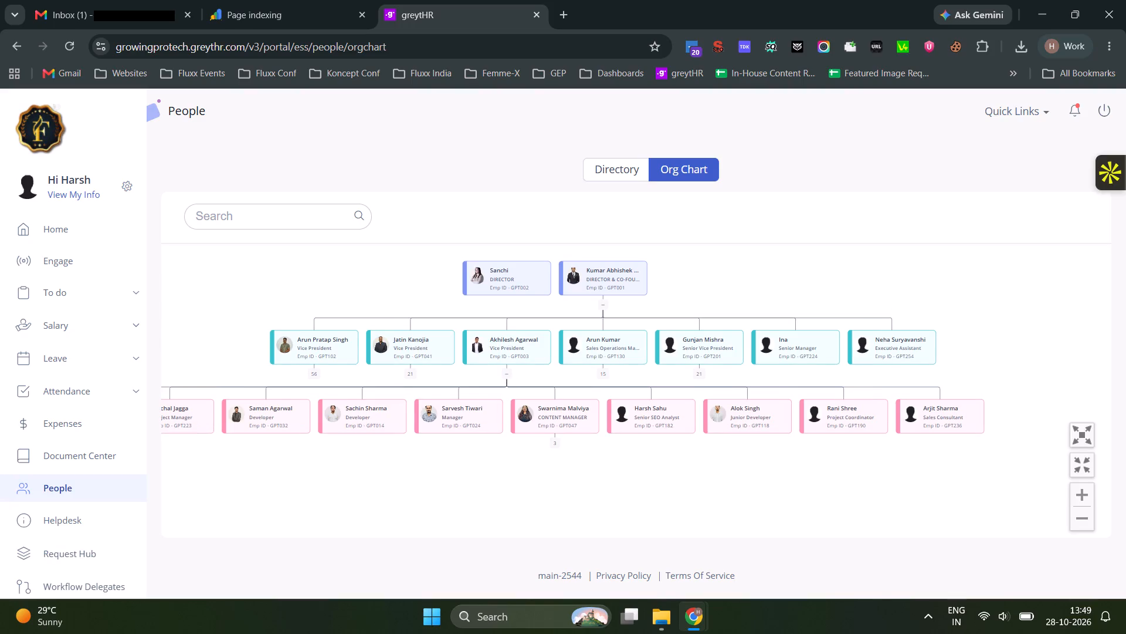
{"action": "left_click_drag", "start_coordinate": [433, 477], "coordinate": [444, 475]}
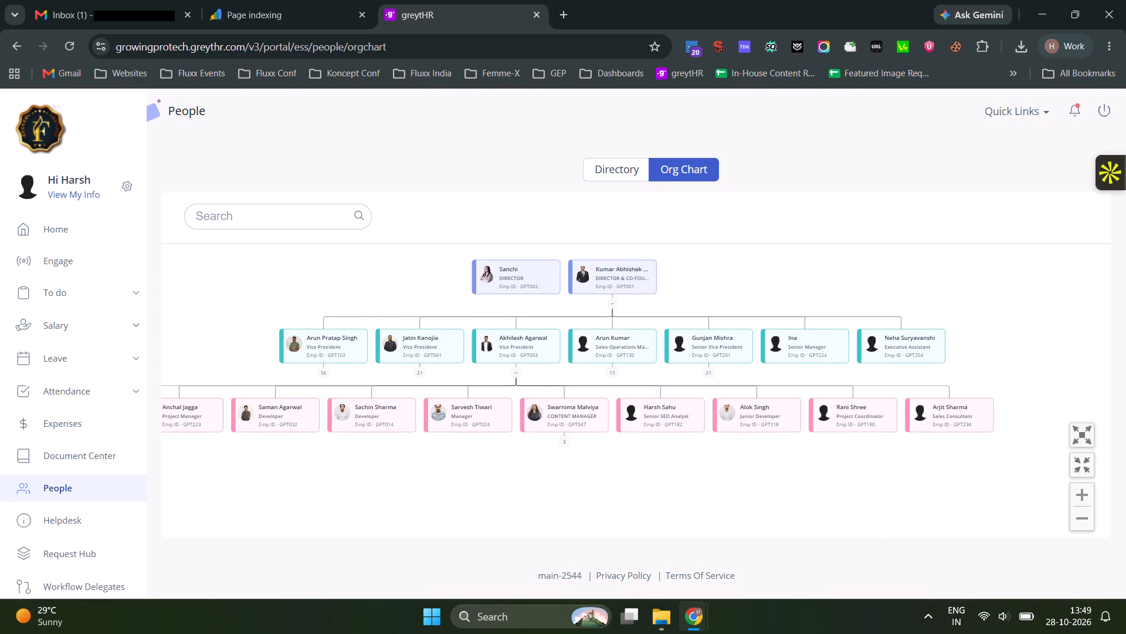
{"action": "left_click_drag", "start_coordinate": [444, 475], "coordinate": [660, 455]}
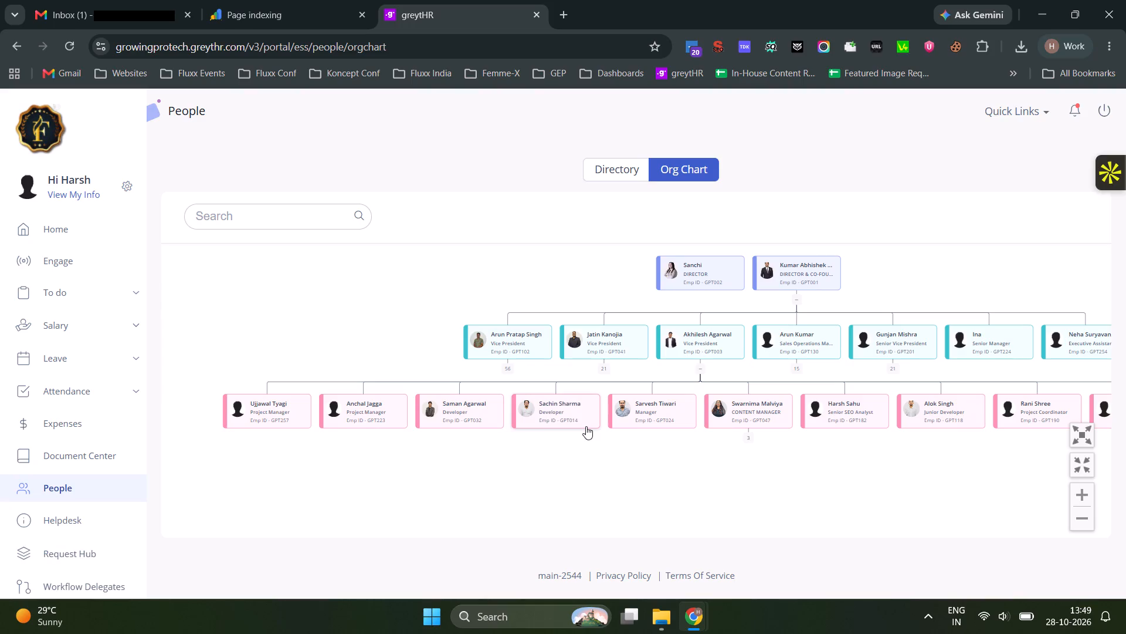
{"action": "left_click_drag", "start_coordinate": [759, 478], "coordinate": [759, 477]}
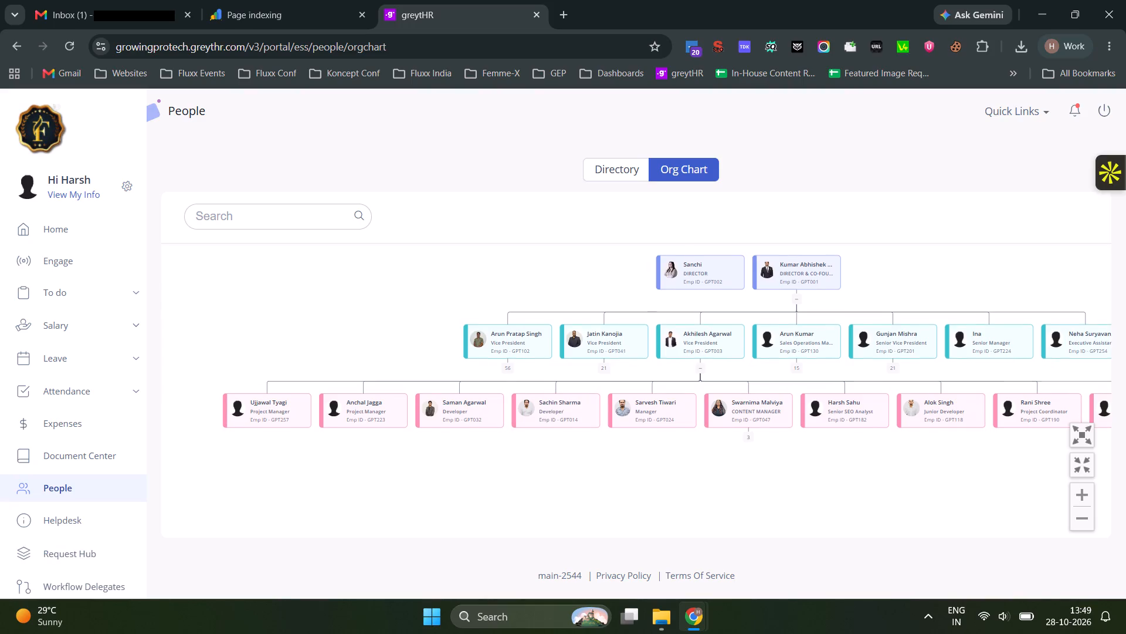
{"action": "left_click_drag", "start_coordinate": [759, 477], "coordinate": [545, 463]}
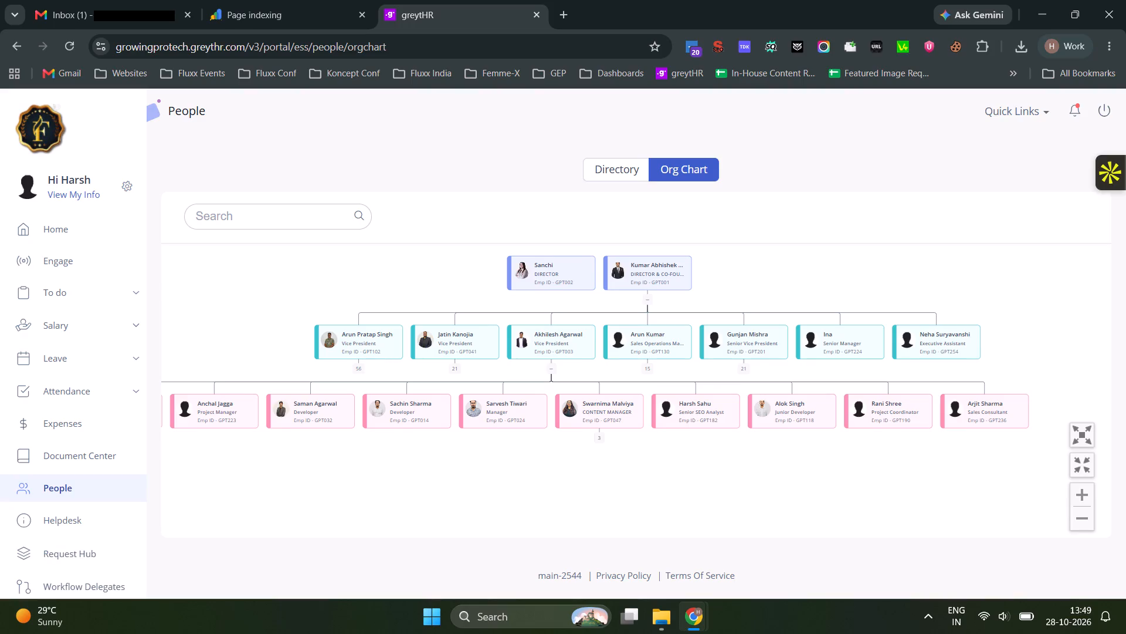
{"action": "left_click_drag", "start_coordinate": [487, 468], "coordinate": [534, 471]}
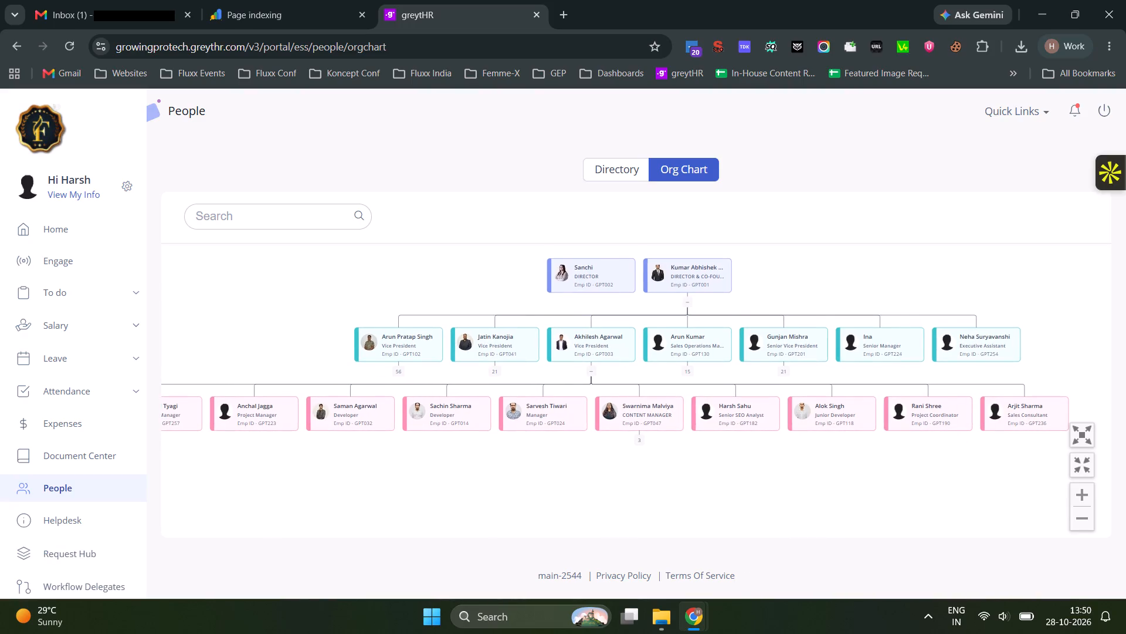
{"action": "left_click", "coordinate": [592, 373]}
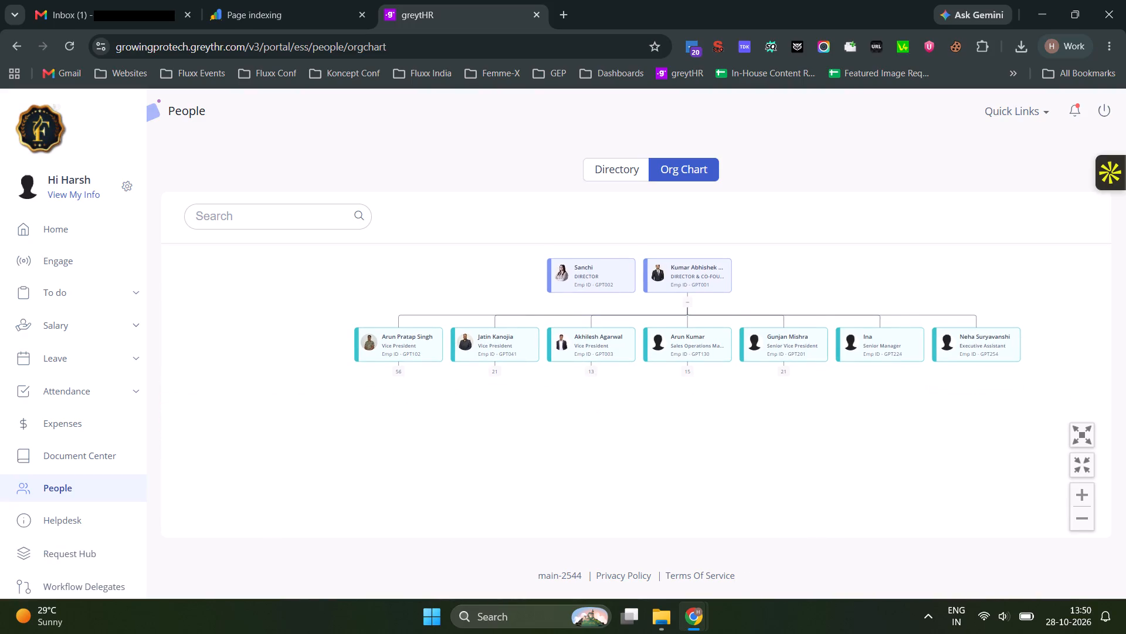
Examine the Senior Vice President's branch, including the Senior Manager's team lead and executives and the design team's Manager, and collapse it.
{"action": "left_click", "coordinate": [785, 375]}
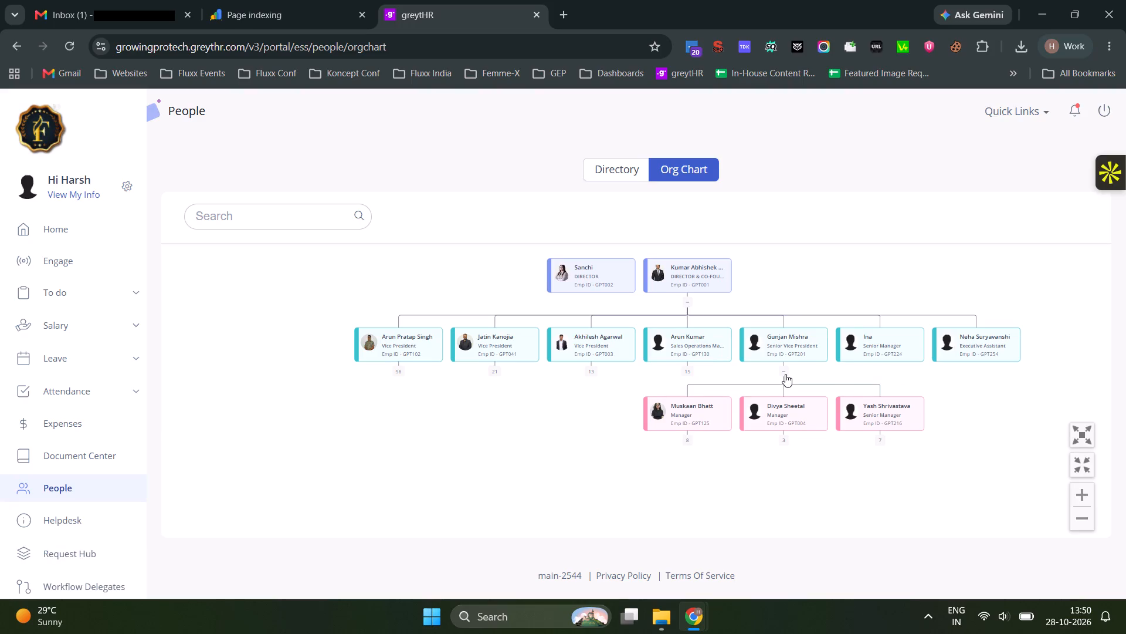
{"action": "left_click", "coordinate": [883, 441]}
{"action": "left_click_drag", "start_coordinate": [963, 485], "coordinate": [926, 416]}
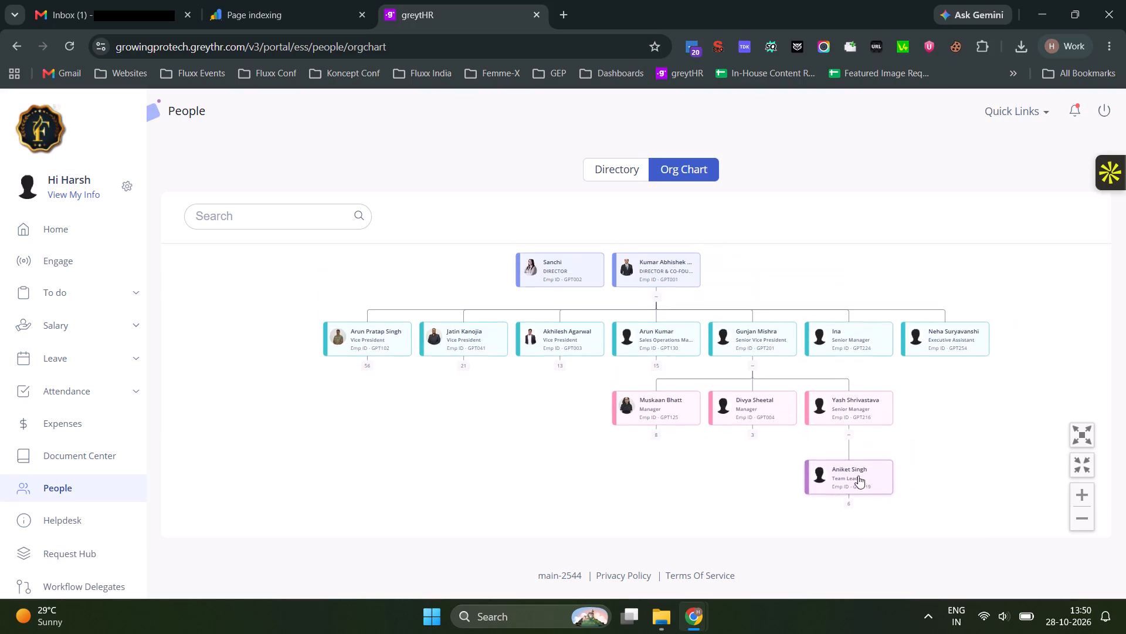
{"action": "left_click", "coordinate": [852, 508]}
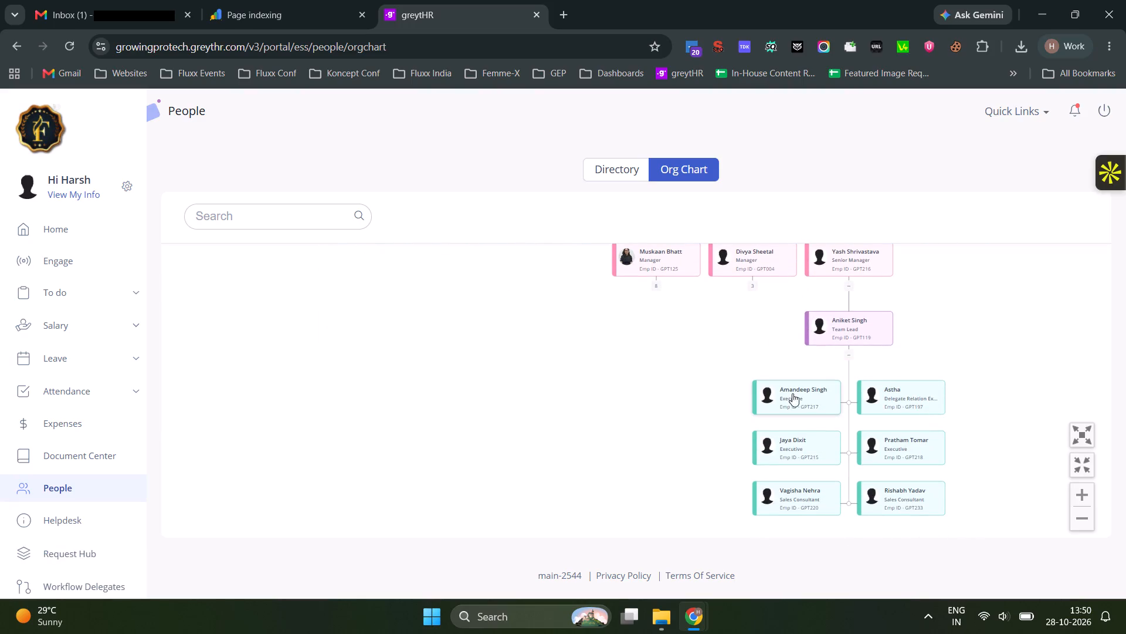
{"action": "left_click", "coordinate": [852, 358]}
{"action": "left_click_drag", "start_coordinate": [742, 361], "coordinate": [741, 457]}
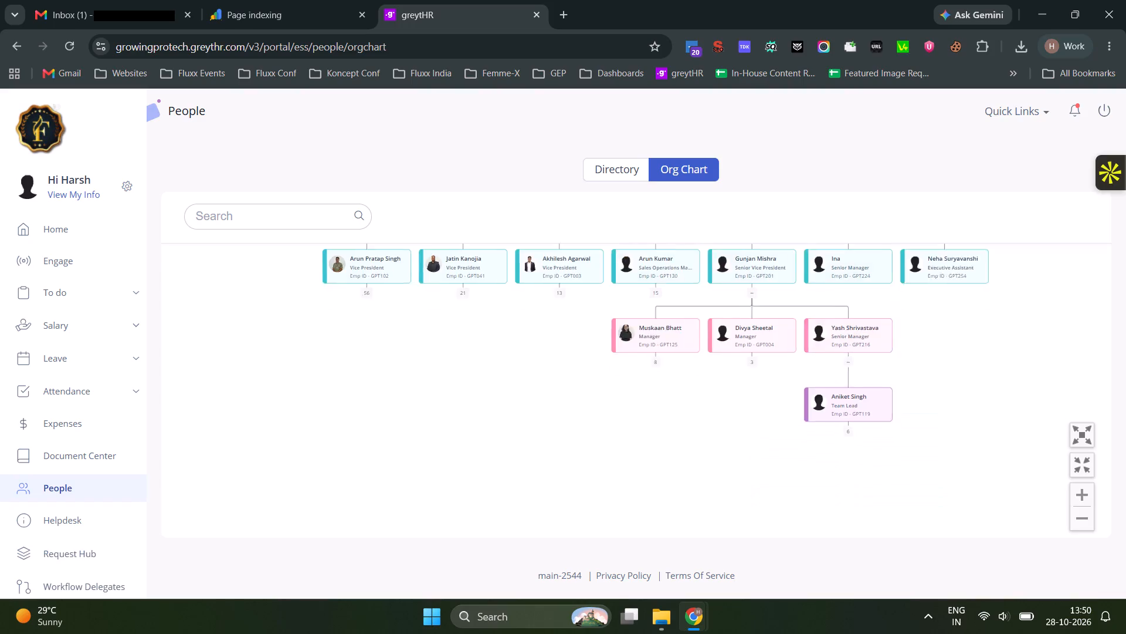
{"action": "left_click_drag", "start_coordinate": [741, 457], "coordinate": [747, 491]}
{"action": "left_click", "coordinate": [857, 444]}
{"action": "left_click", "coordinate": [856, 440]}
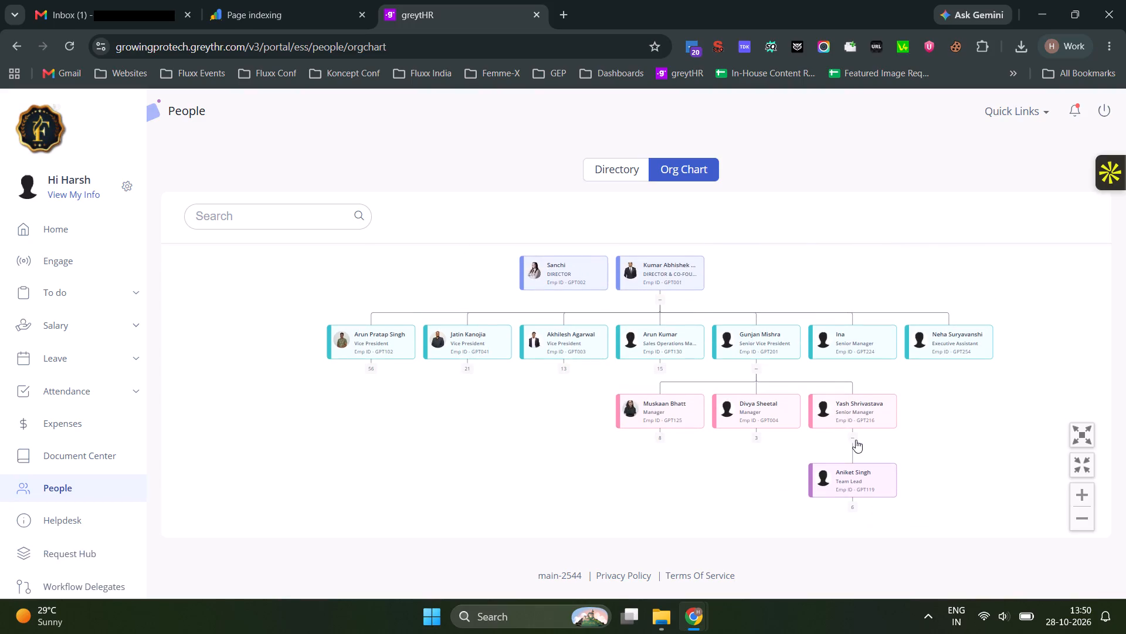
{"action": "left_click", "coordinate": [664, 439]}
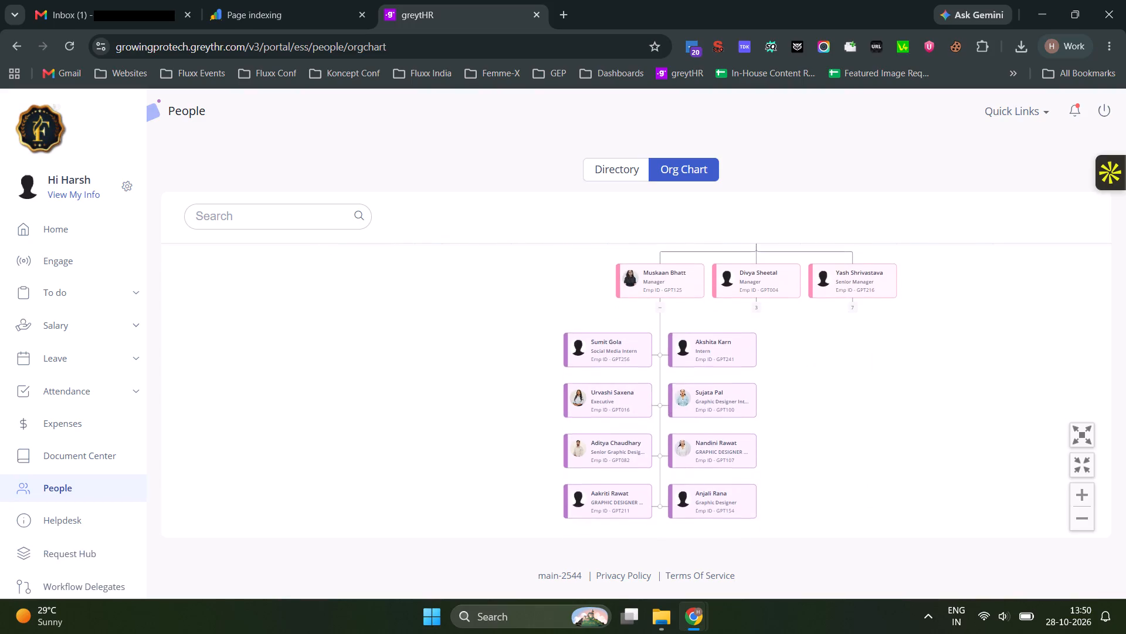
{"action": "left_click", "coordinate": [664, 303]}
{"action": "left_click_drag", "start_coordinate": [551, 306], "coordinate": [587, 473]}
{"action": "left_click", "coordinate": [785, 376]}
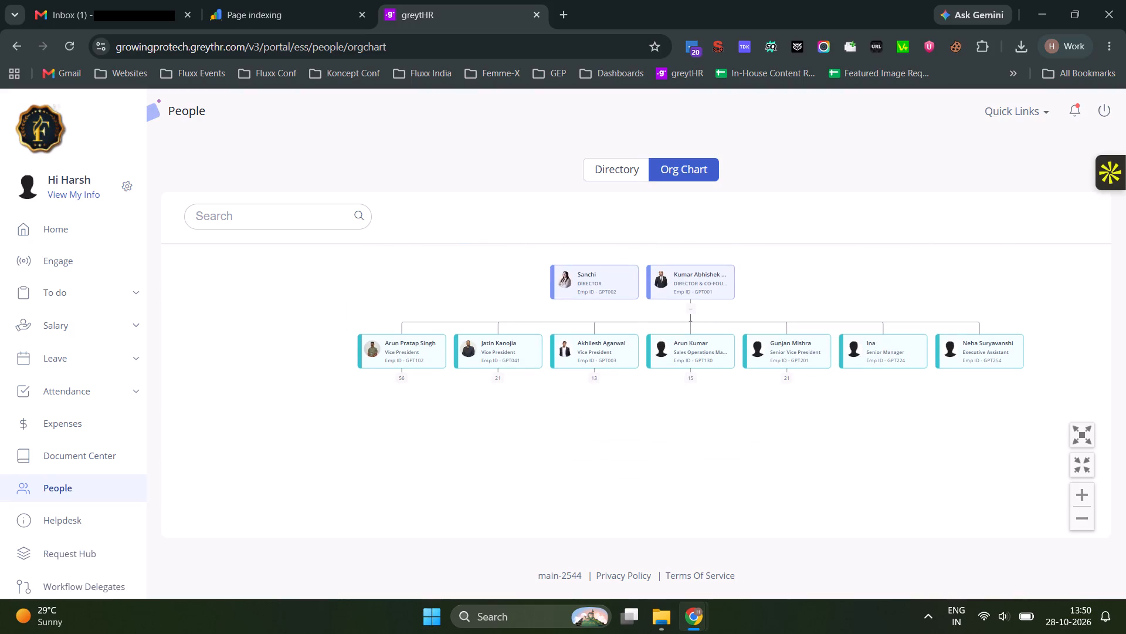
Examine the direct reports in the first Vice President's branch, from the Specialist across to the CMS Developer.
{"action": "left_click", "coordinate": [405, 375]}
{"action": "left_click_drag", "start_coordinate": [284, 365], "coordinate": [308, 359]}
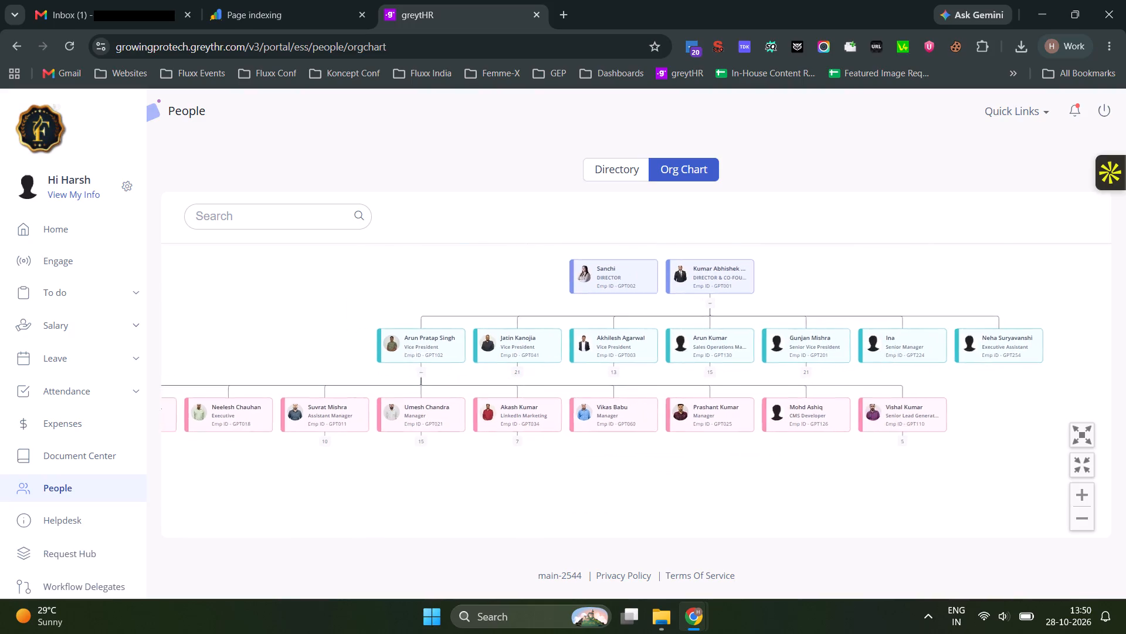
{"action": "left_click_drag", "start_coordinate": [308, 359], "coordinate": [650, 356]}
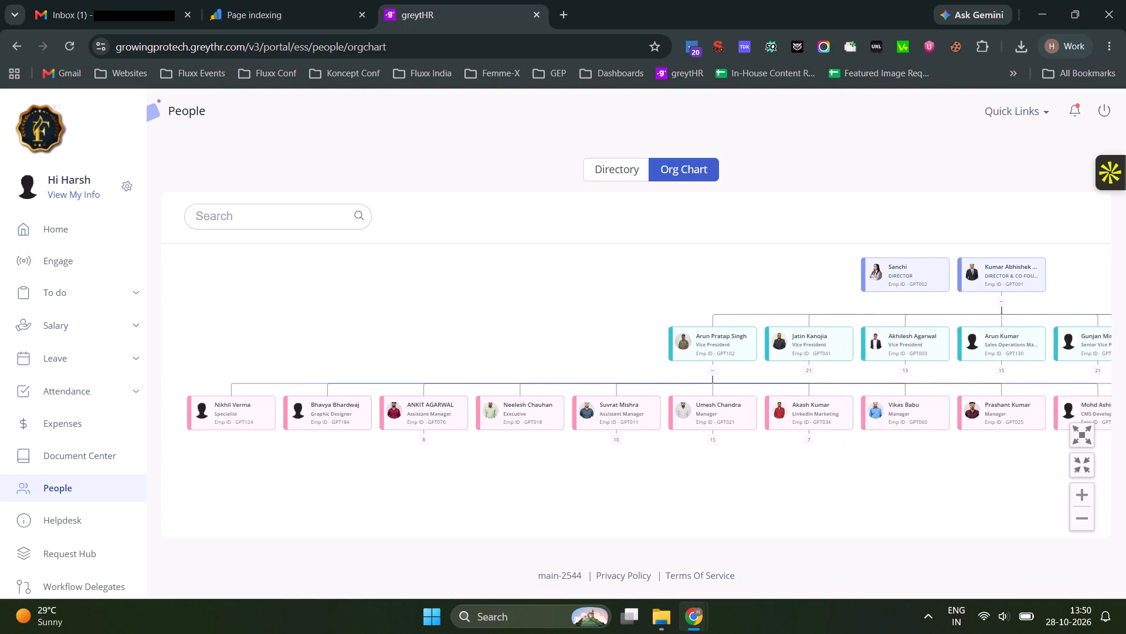
{"action": "left_click_drag", "start_coordinate": [464, 356], "coordinate": [699, 348]}
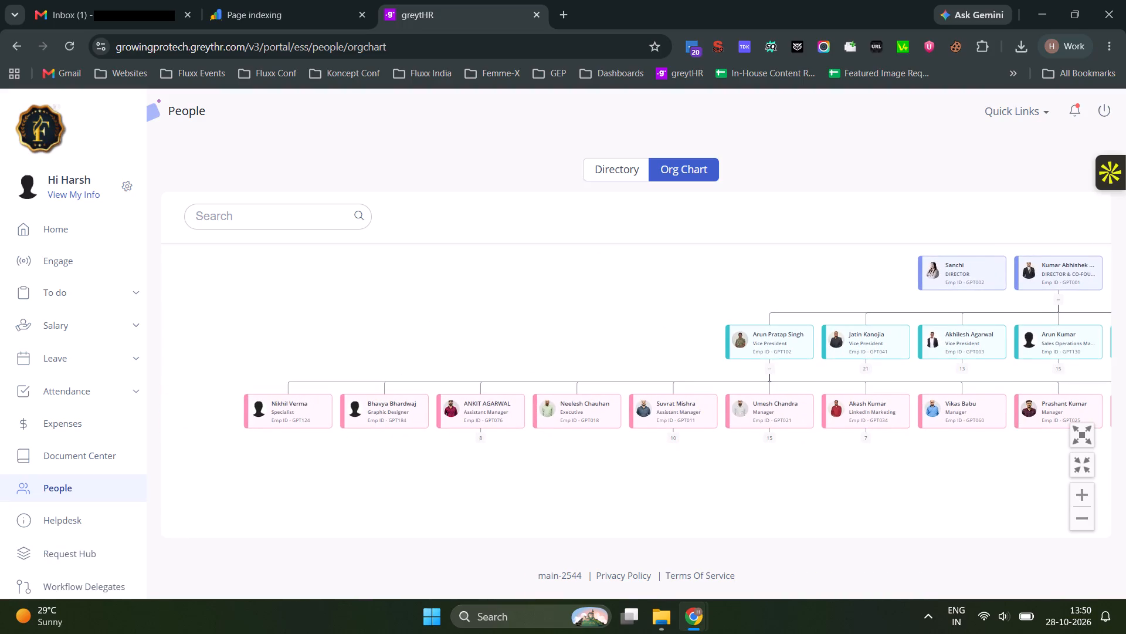
{"action": "left_click_drag", "start_coordinate": [630, 342], "coordinate": [426, 376]}
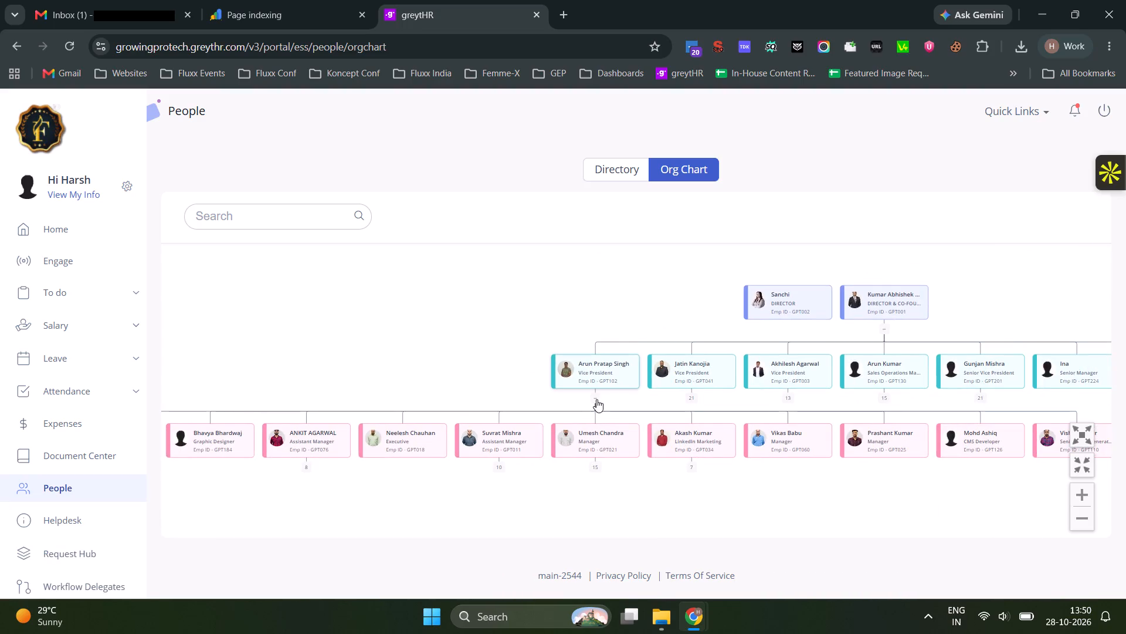
{"action": "left_click", "coordinate": [598, 398]}
{"action": "left_click", "coordinate": [601, 397]}
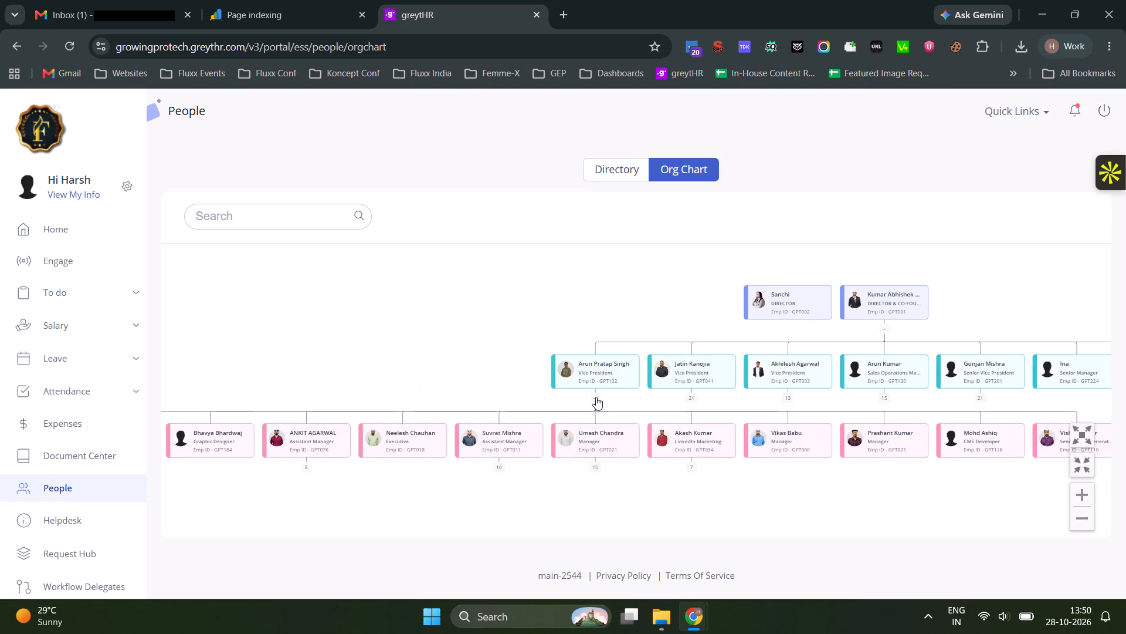
{"action": "left_click", "coordinate": [596, 397]}
{"action": "left_click", "coordinate": [596, 397]}
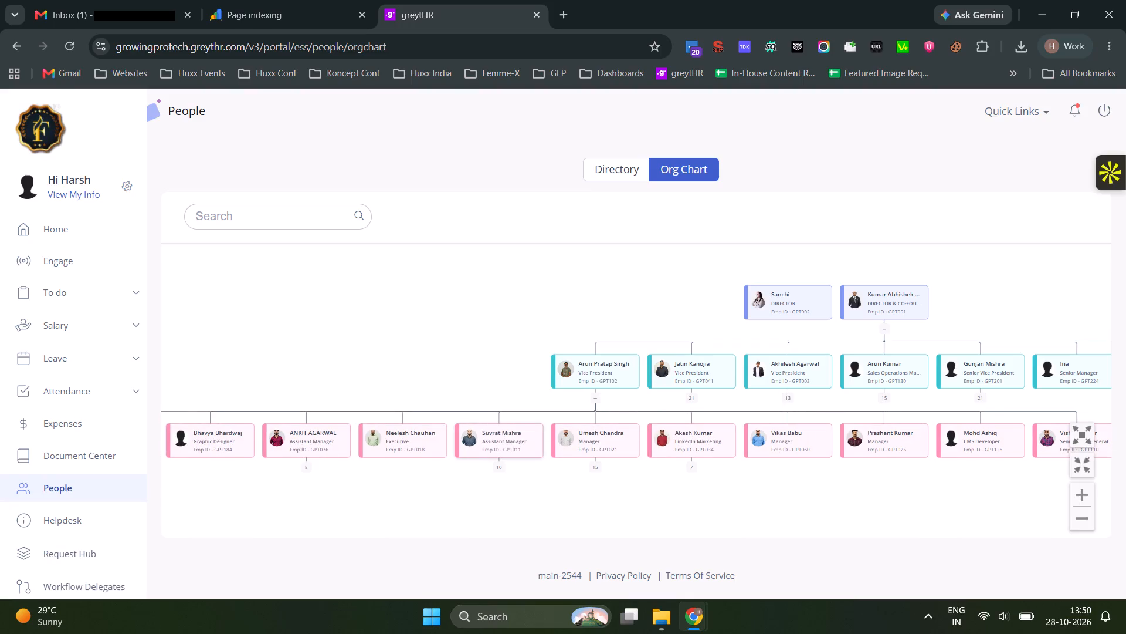
{"action": "left_click", "coordinate": [499, 469]}
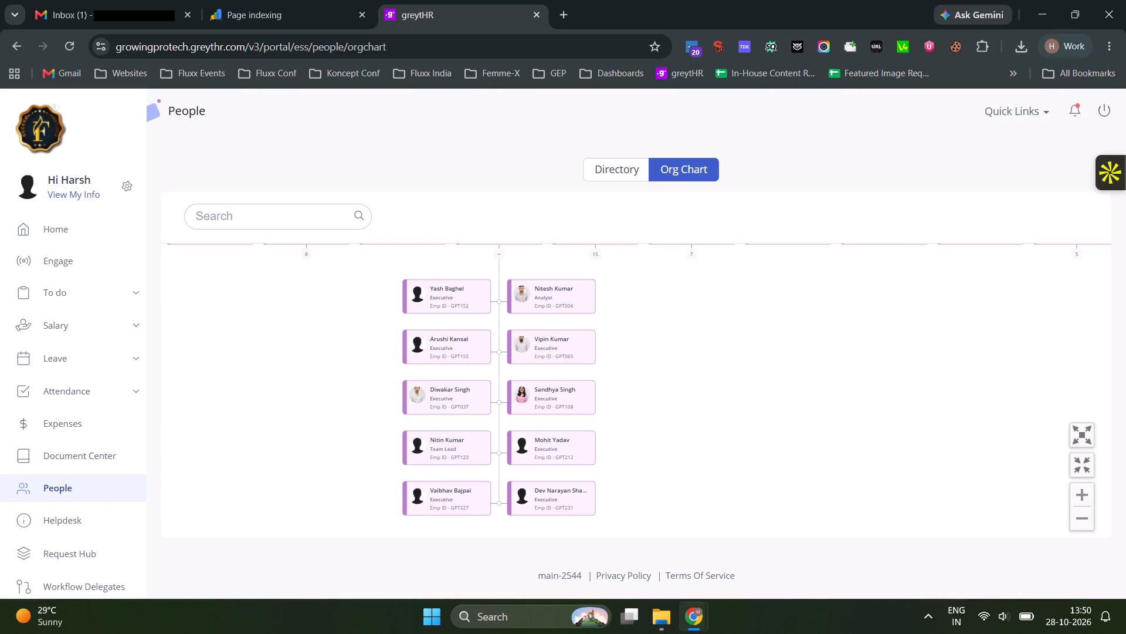
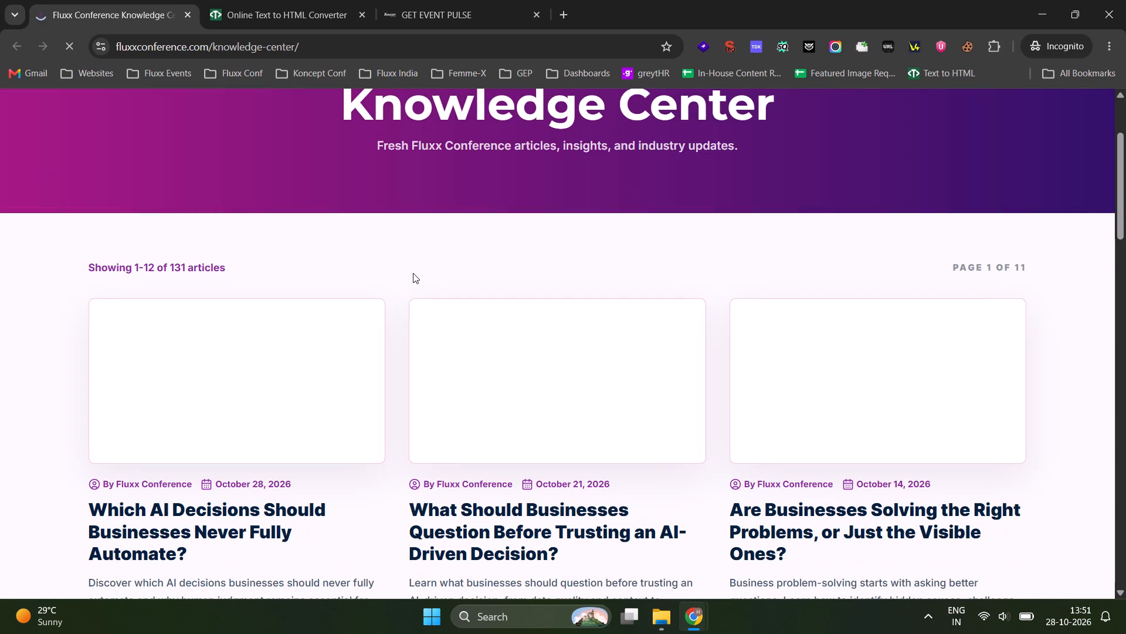
Open the article "Which AI Decisions Should Businesses Never Fully Automate?" from the Knowledge Center and review it down to its Interesting Reads links.
{"action": "left_click", "coordinate": [304, 514]}
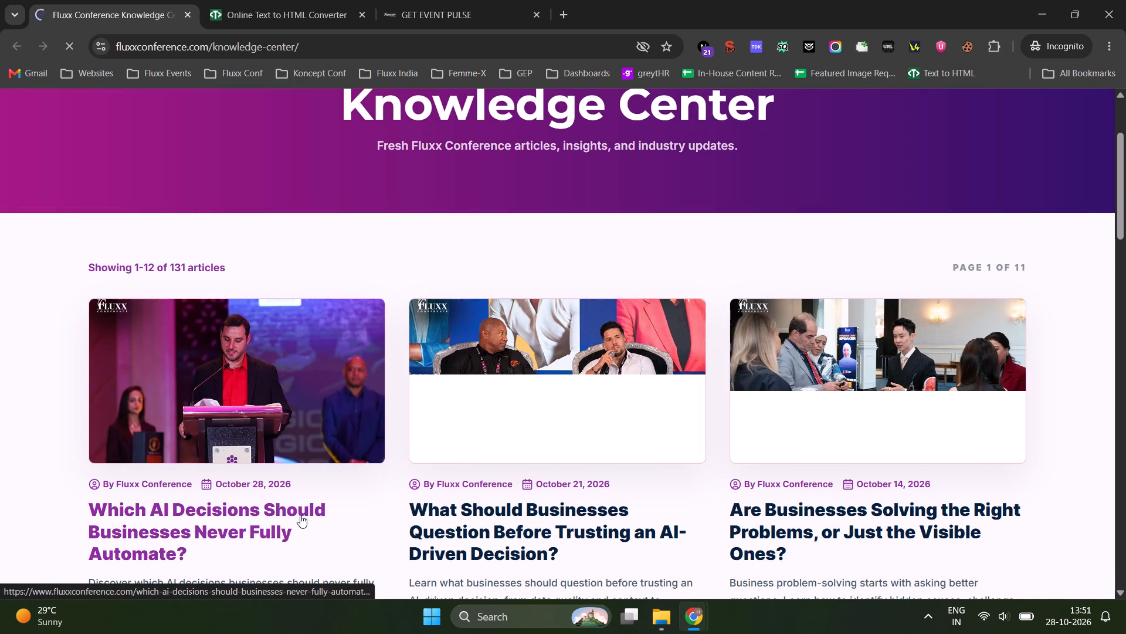
{"action": "scroll", "coordinate": [396, 407], "scroll_direction": "down", "scroll_amount": 11}
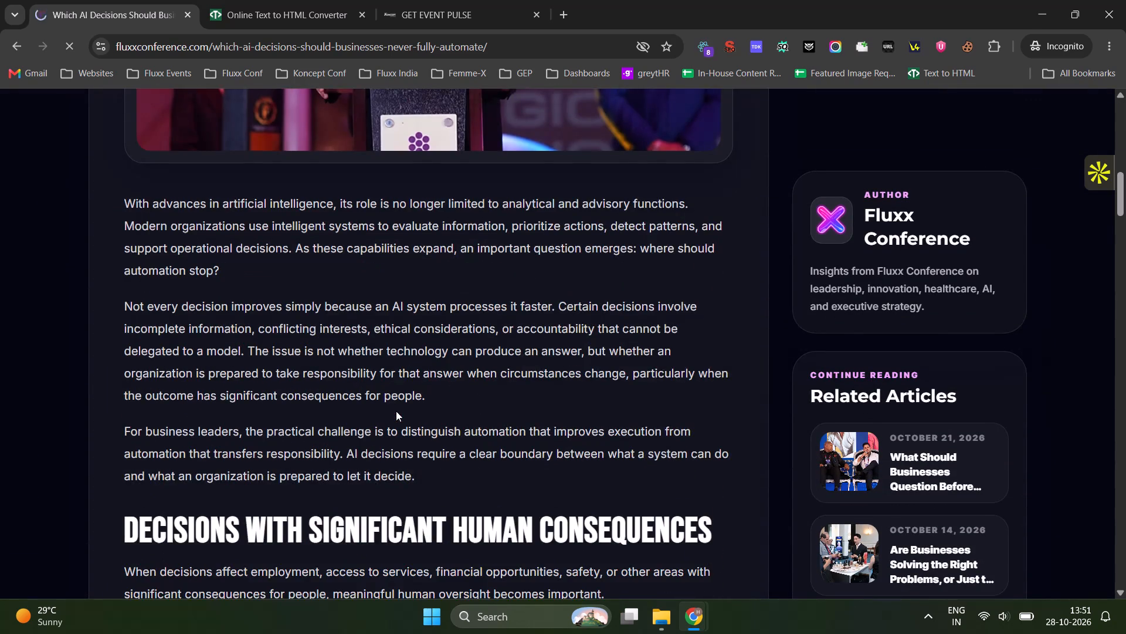
{"action": "scroll", "coordinate": [396, 411], "scroll_direction": "down", "scroll_amount": 18}
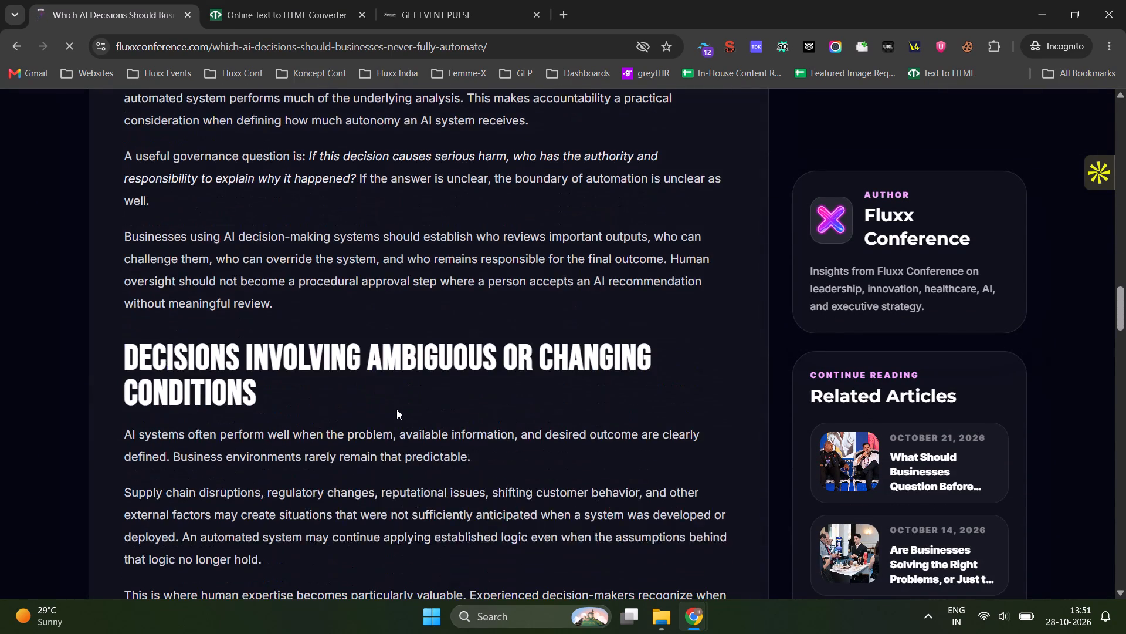
{"action": "scroll", "coordinate": [396, 409], "scroll_direction": "down", "scroll_amount": 16}
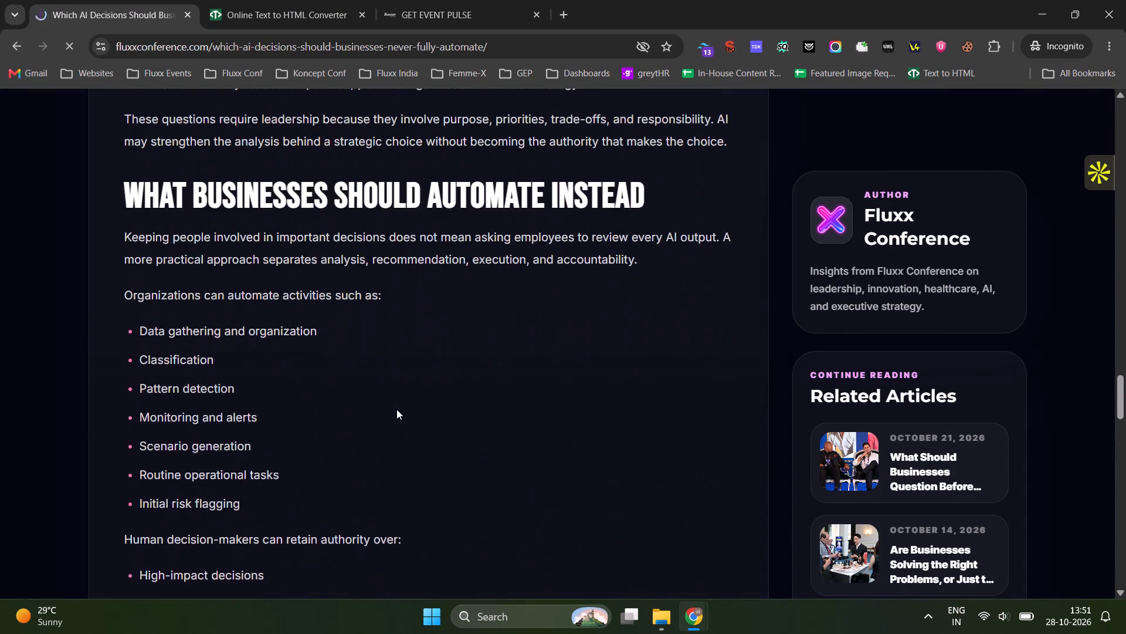
{"action": "scroll", "coordinate": [396, 409], "scroll_direction": "down", "scroll_amount": 7}
{"action": "scroll", "coordinate": [357, 381], "scroll_direction": "down", "scroll_amount": 5}
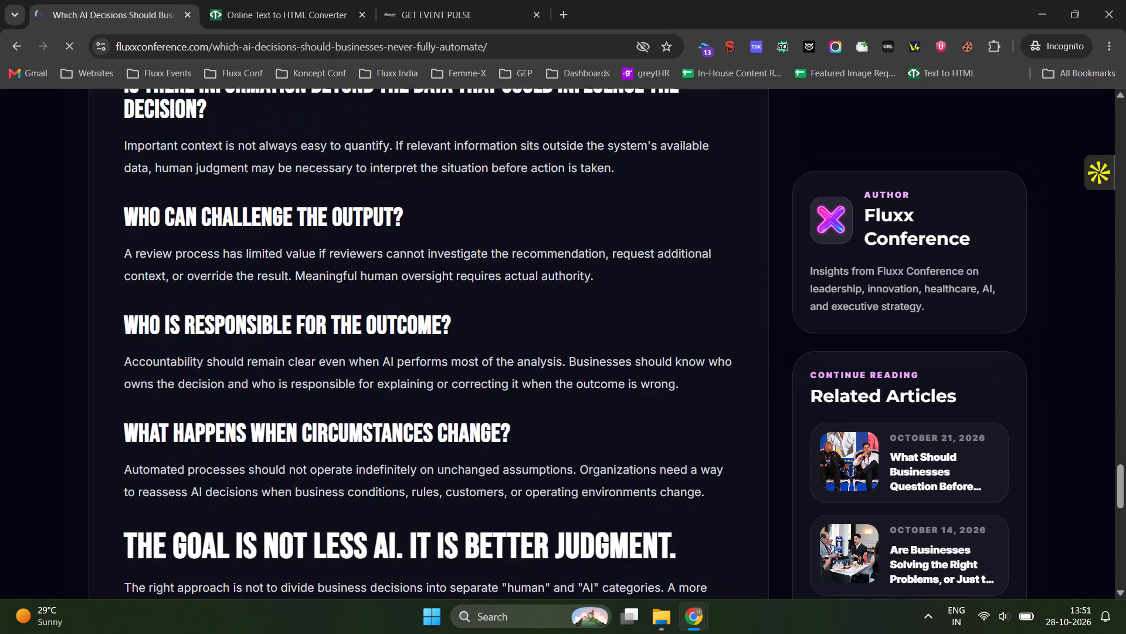
{"action": "scroll", "coordinate": [357, 381], "scroll_direction": "down", "scroll_amount": 7}
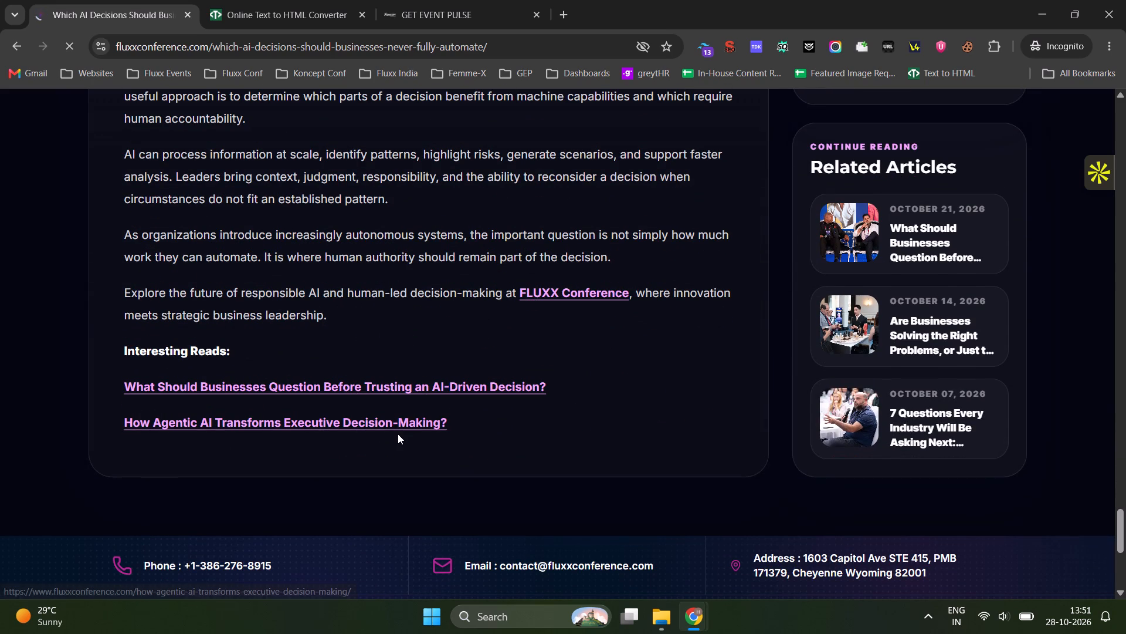
Check the published article's SEO summary and copy the article's page address.
{"action": "left_click", "coordinate": [728, 45]}
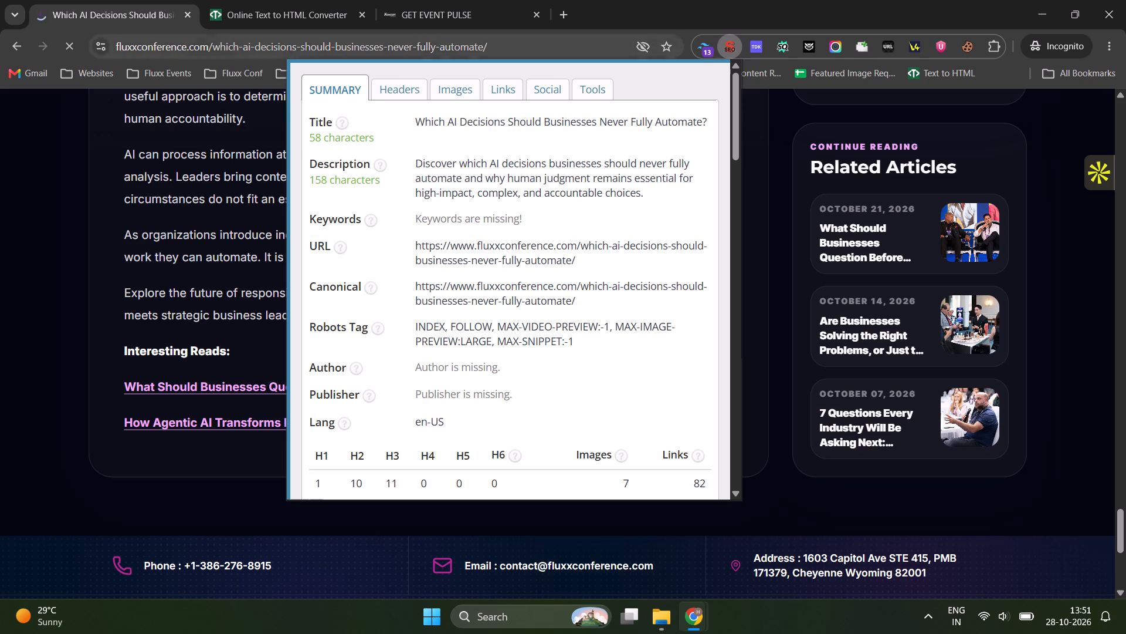
{"action": "left_click", "coordinate": [406, 51]}
{"action": "key", "text": "ctrl+c"}
{"action": "key", "text": "ctrl+c"}
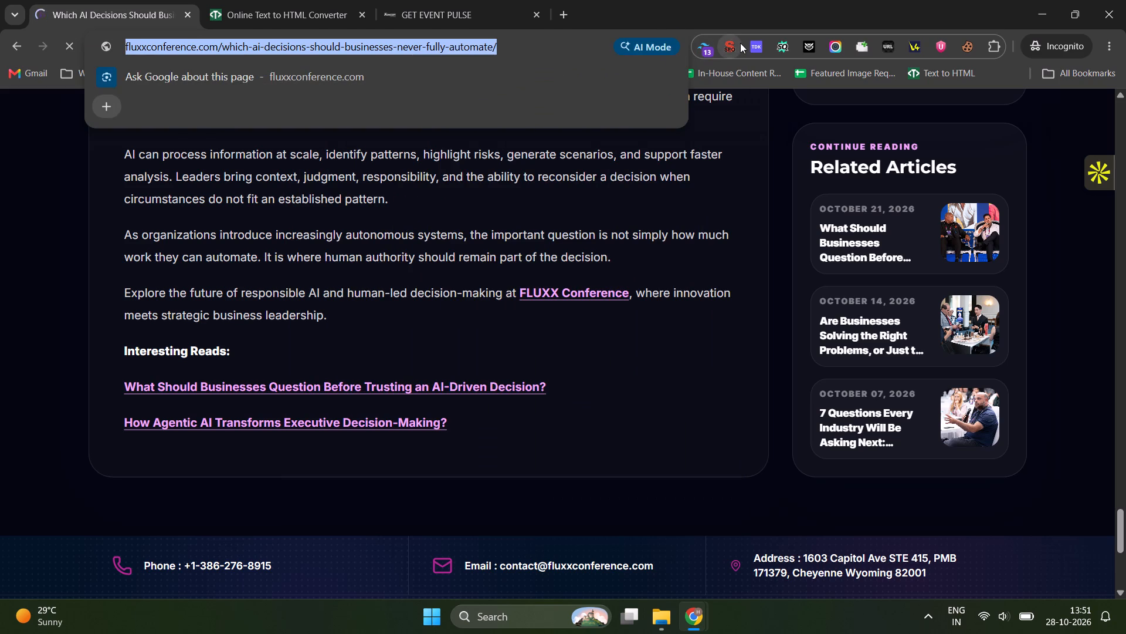
Examine the article's SEO data across its summary, header hierarchy, images, links and social tags.
{"action": "left_click", "coordinate": [740, 43]}
{"action": "scroll", "coordinate": [562, 275], "scroll_direction": "down", "scroll_amount": 2}
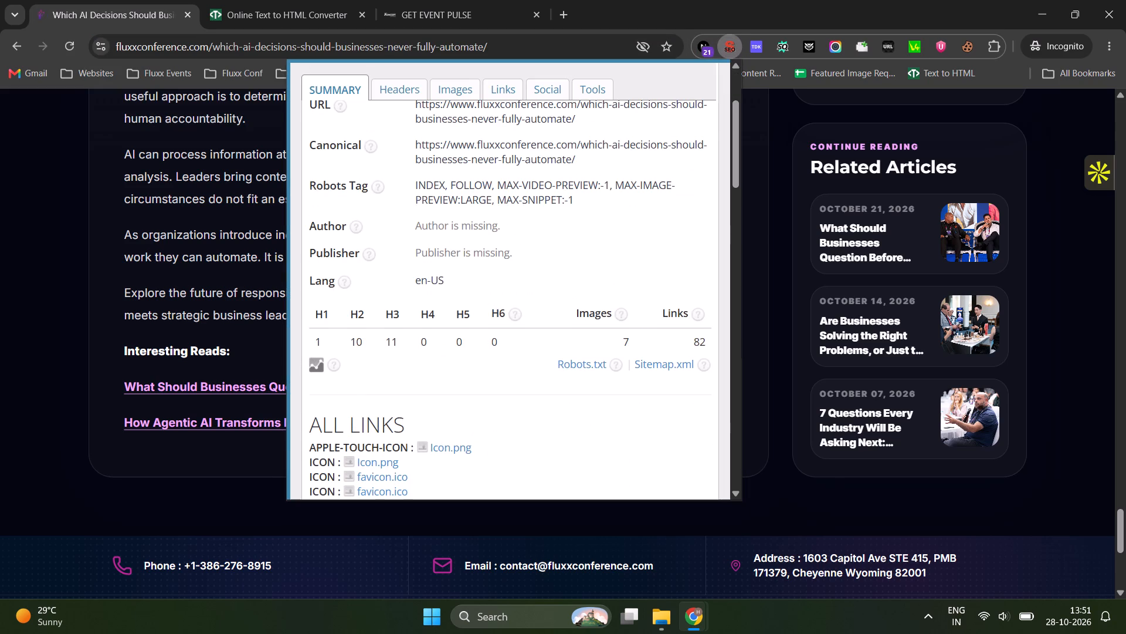
{"action": "left_click", "coordinate": [407, 88]}
{"action": "scroll", "coordinate": [407, 88], "scroll_direction": "down", "scroll_amount": 1}
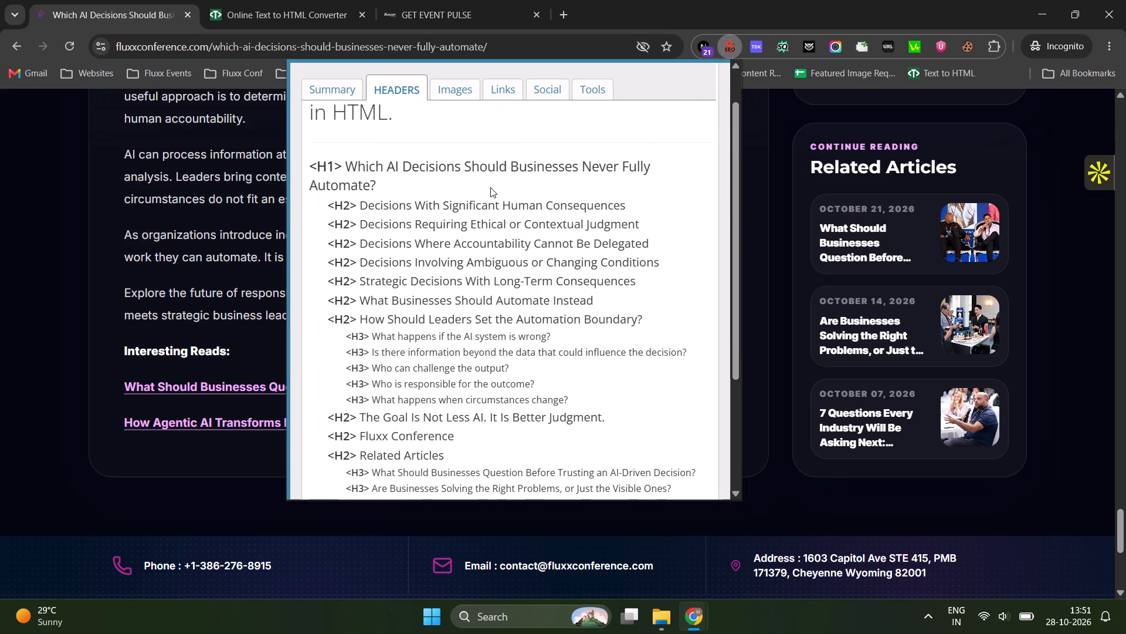
{"action": "scroll", "coordinate": [490, 187], "scroll_direction": "down", "scroll_amount": 1}
{"action": "left_click", "coordinate": [450, 89]}
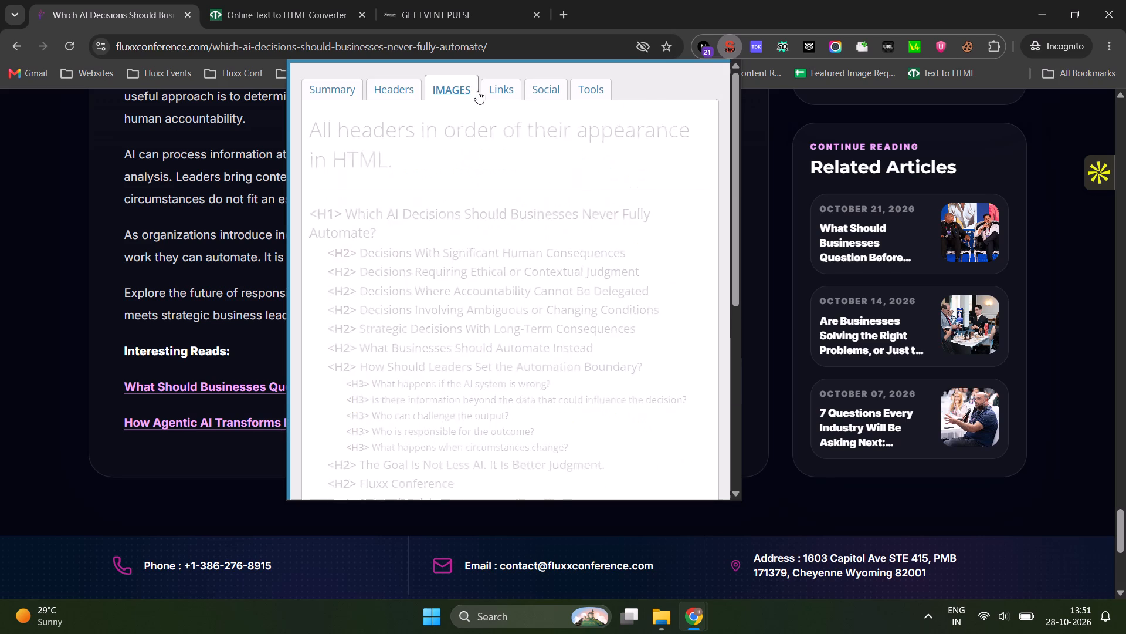
{"action": "left_click", "coordinate": [497, 92]}
{"action": "left_click", "coordinate": [537, 95]}
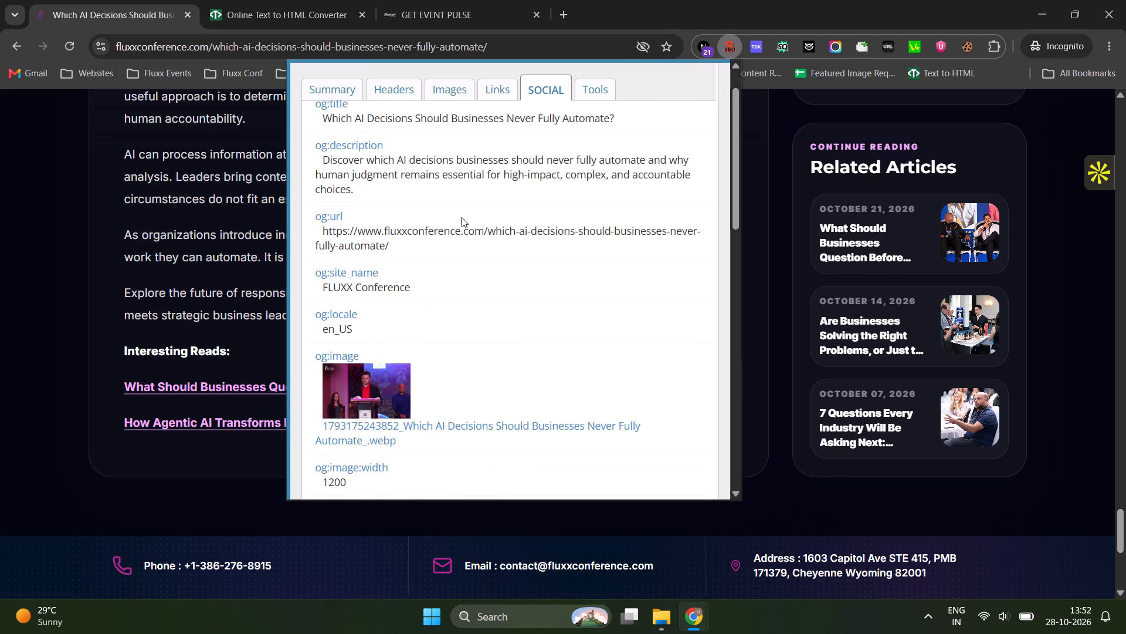
{"action": "scroll", "coordinate": [462, 217], "scroll_direction": "down", "scroll_amount": 10}
{"action": "left_click", "coordinate": [597, 85]}
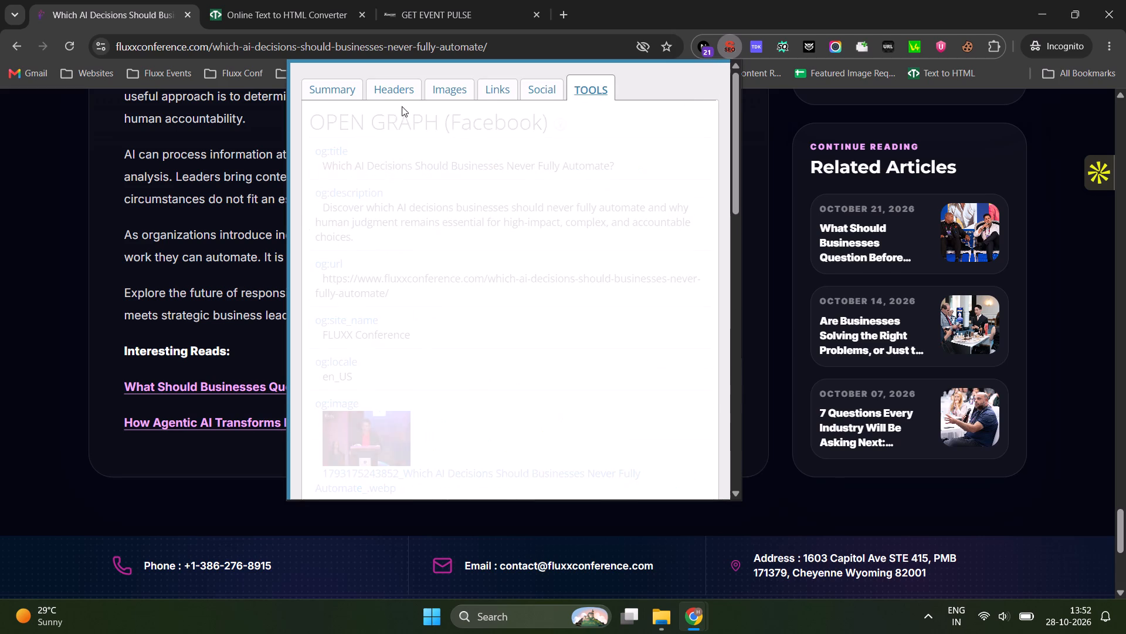
{"action": "left_click", "coordinate": [338, 87]}
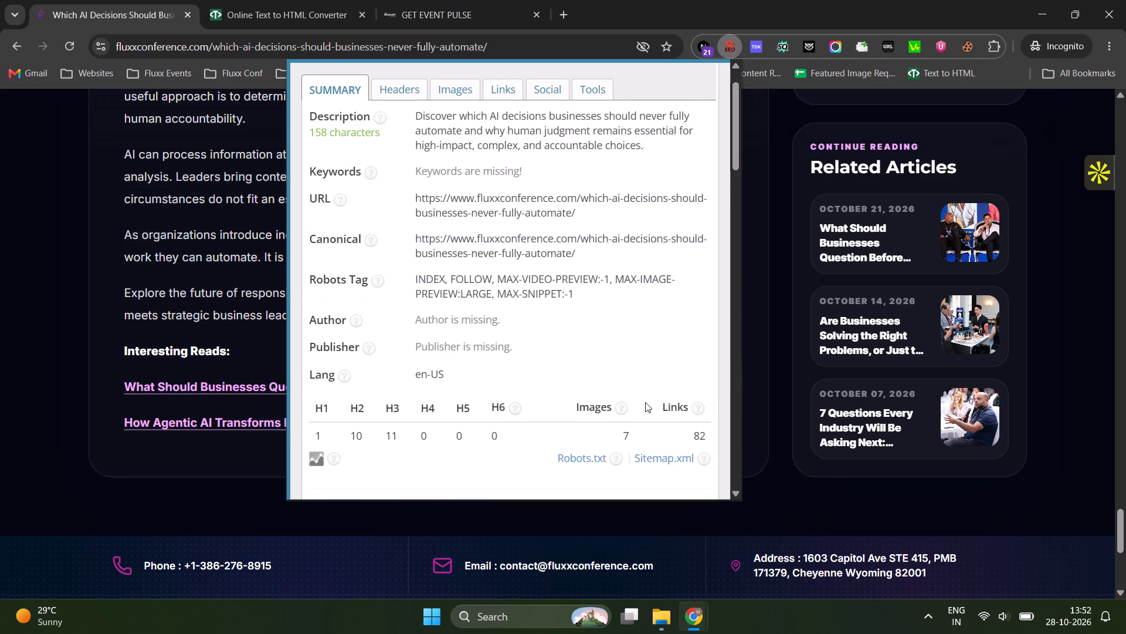
Open the site's sitemap.xml, hard-reload it and search it for the copied article address.
{"action": "scroll", "coordinate": [645, 402], "scroll_direction": "down", "scroll_amount": 1}
{"action": "left_click", "coordinate": [665, 383]}
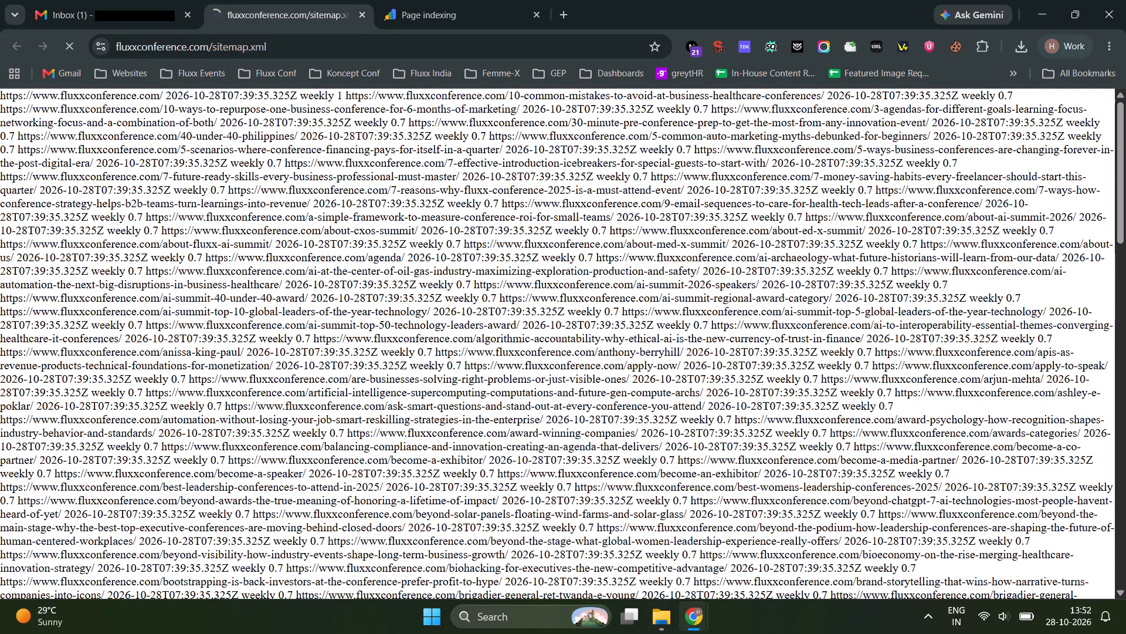
{"action": "key", "text": "ctrl+shift+r"}
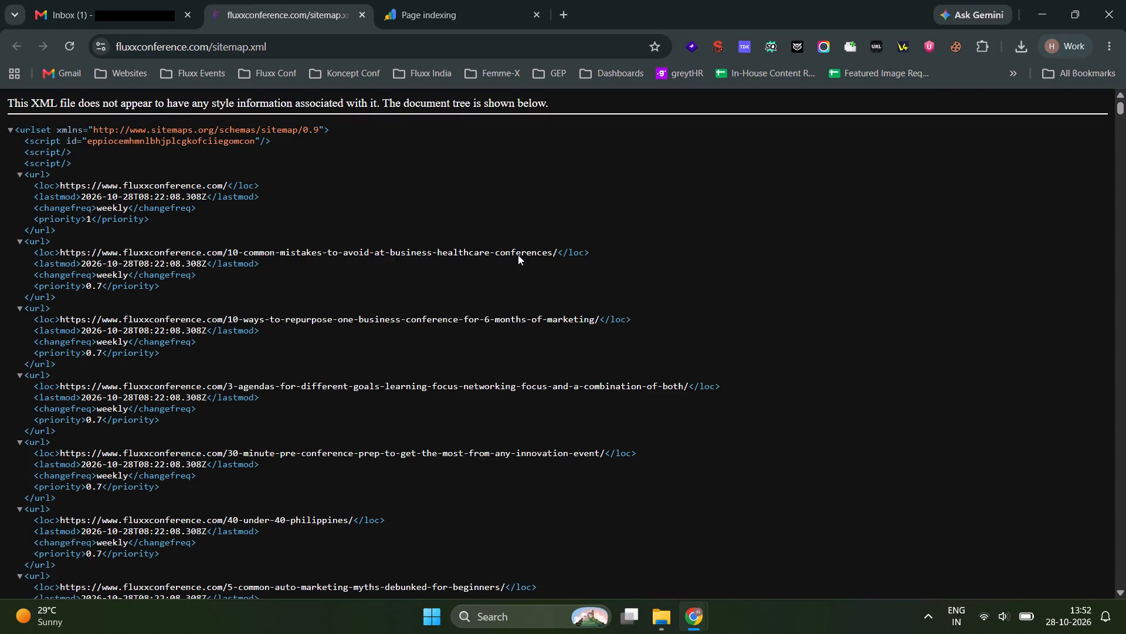
{"action": "key", "text": "ctrl+f"}
{"action": "key", "text": "ctrl+v"}
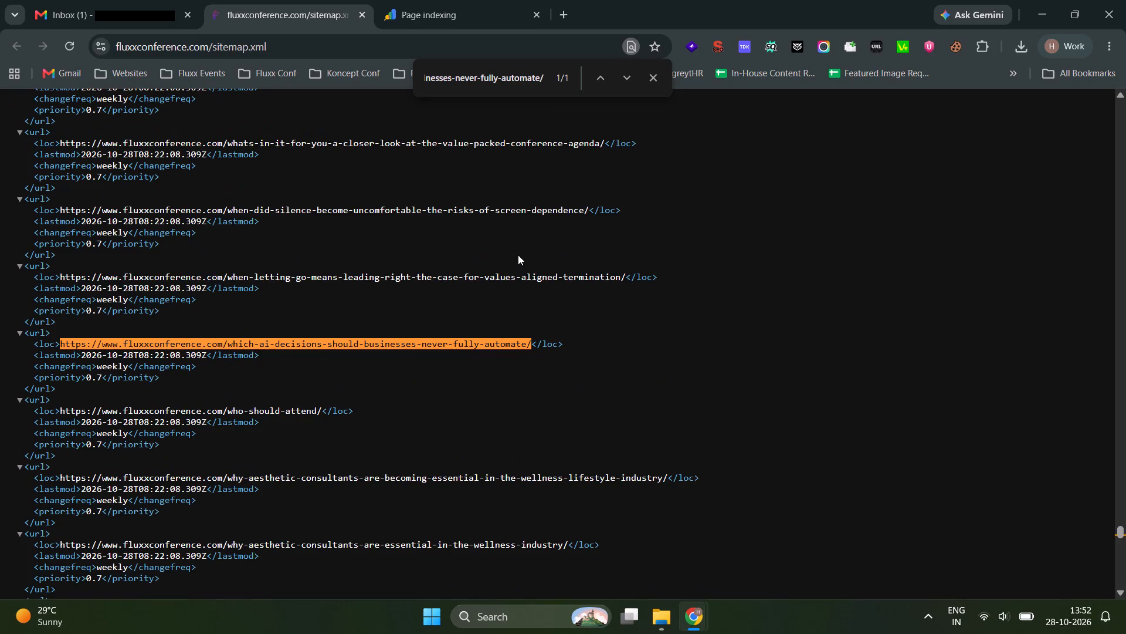
Inspect the copied article URL in Google Search Console and close the sitemap page.
{"action": "left_click", "coordinate": [447, 0]}
{"action": "left_click", "coordinate": [403, 114]}
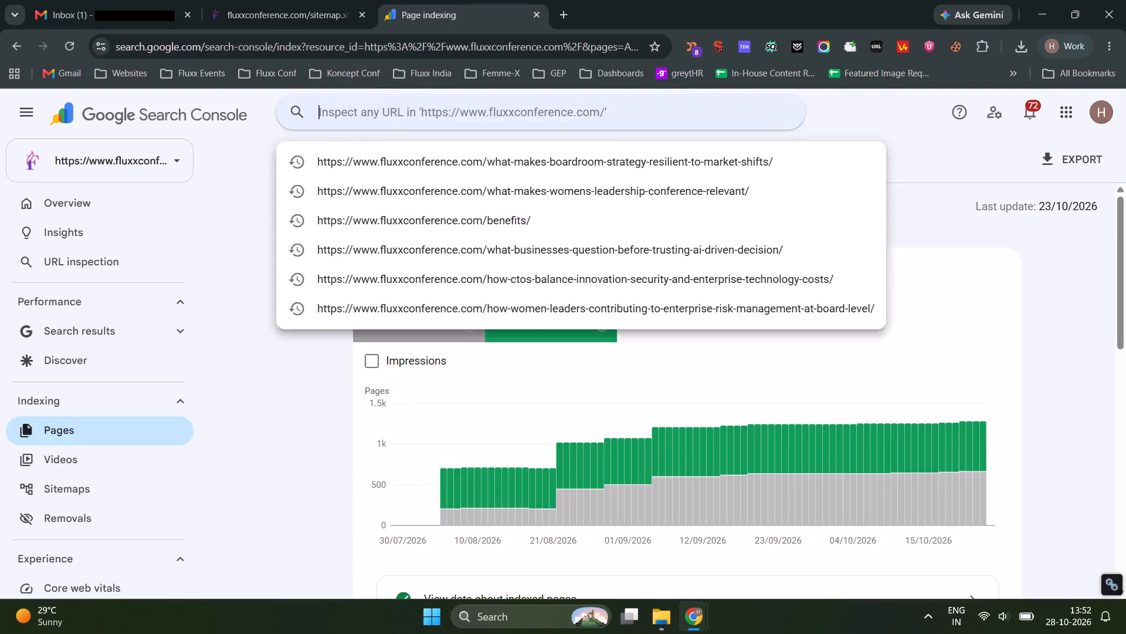
{"action": "key", "text": "ctrl+v"}
{"action": "key", "text": "Return"}
{"action": "left_click", "coordinate": [313, 0]}
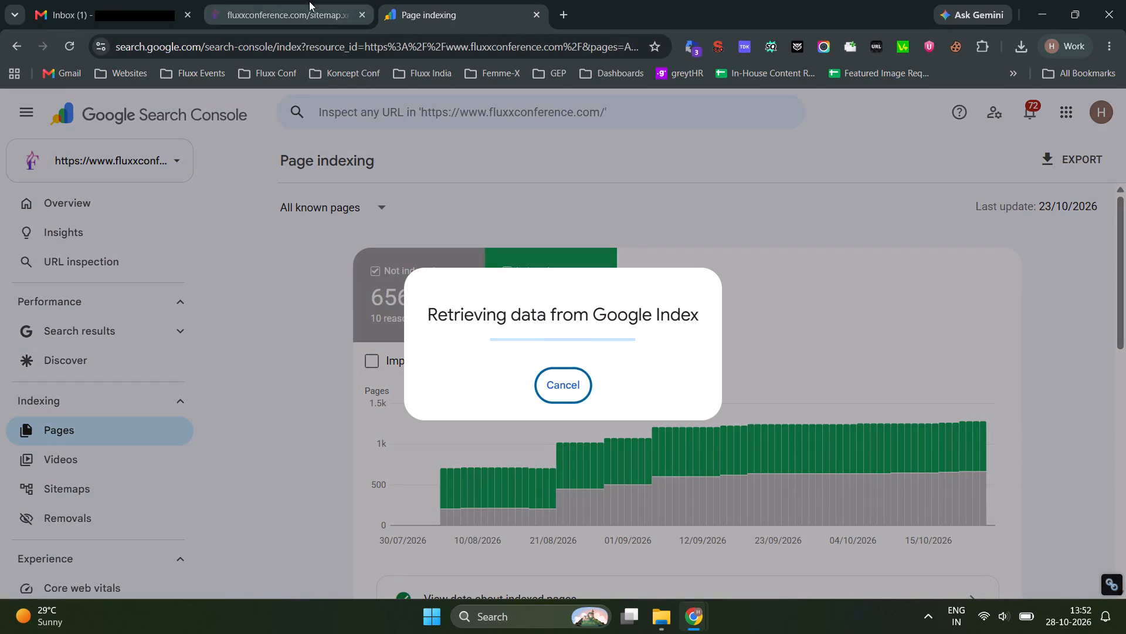
{"action": "left_click", "coordinate": [364, 17]}
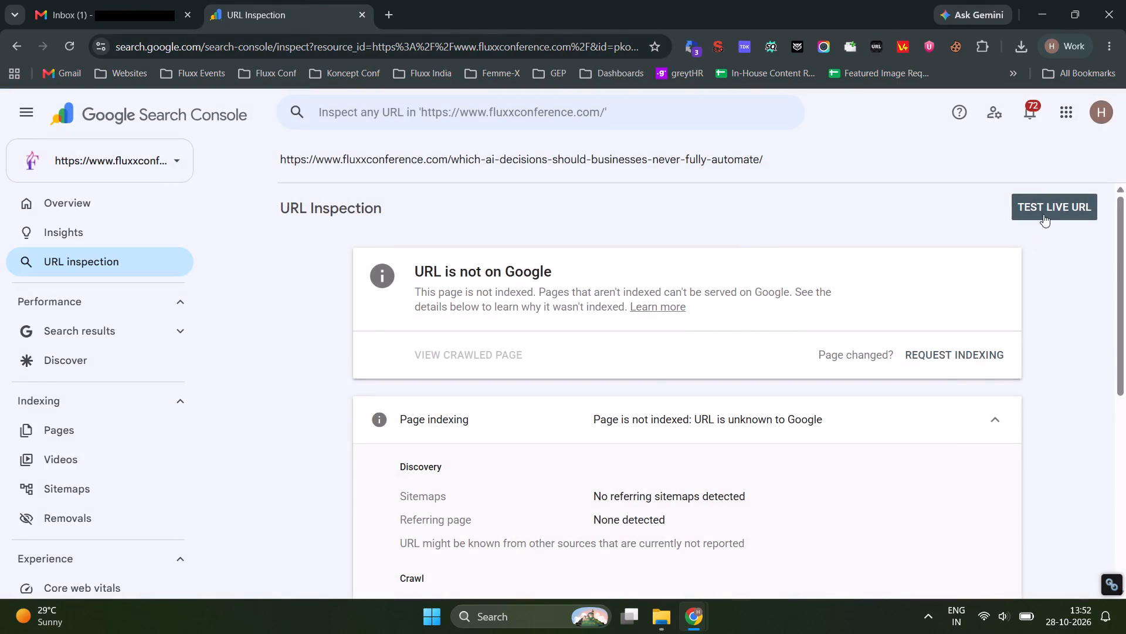
Test the live version of the article URL and request its indexing by Google.
{"action": "left_click", "coordinate": [1043, 214]}
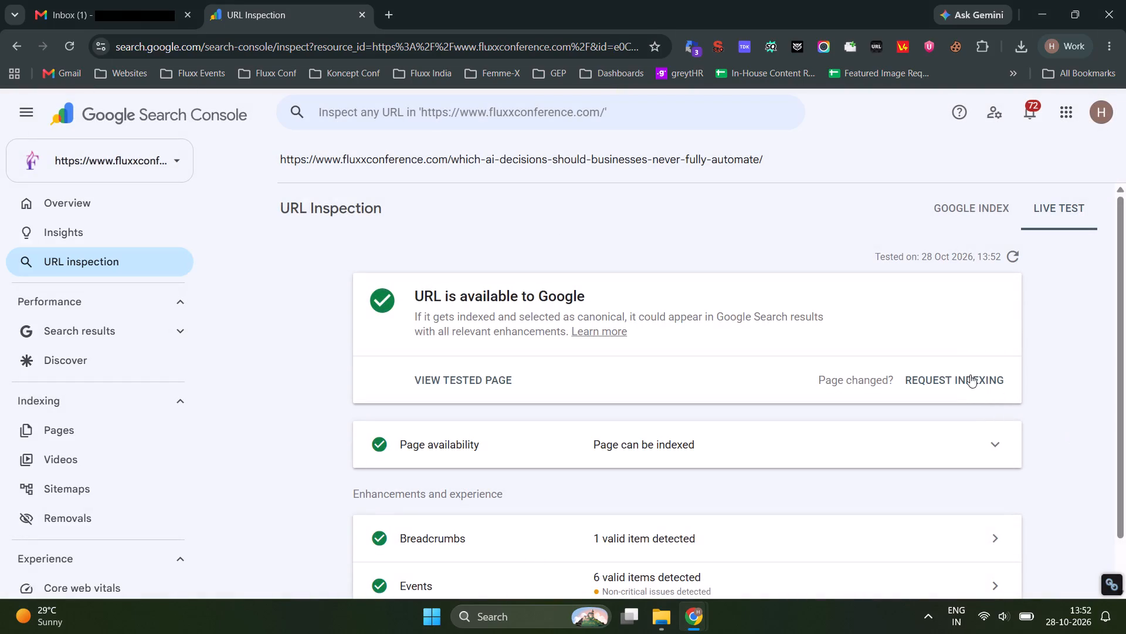
{"action": "left_click", "coordinate": [963, 372]}
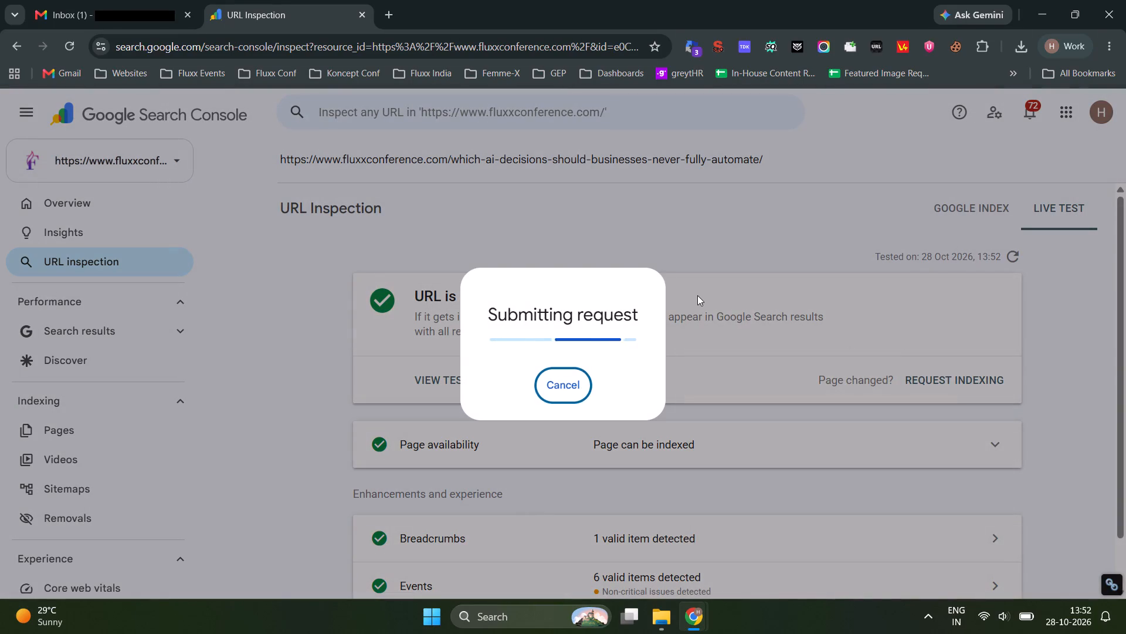
{"action": "left_click", "coordinate": [706, 407]}
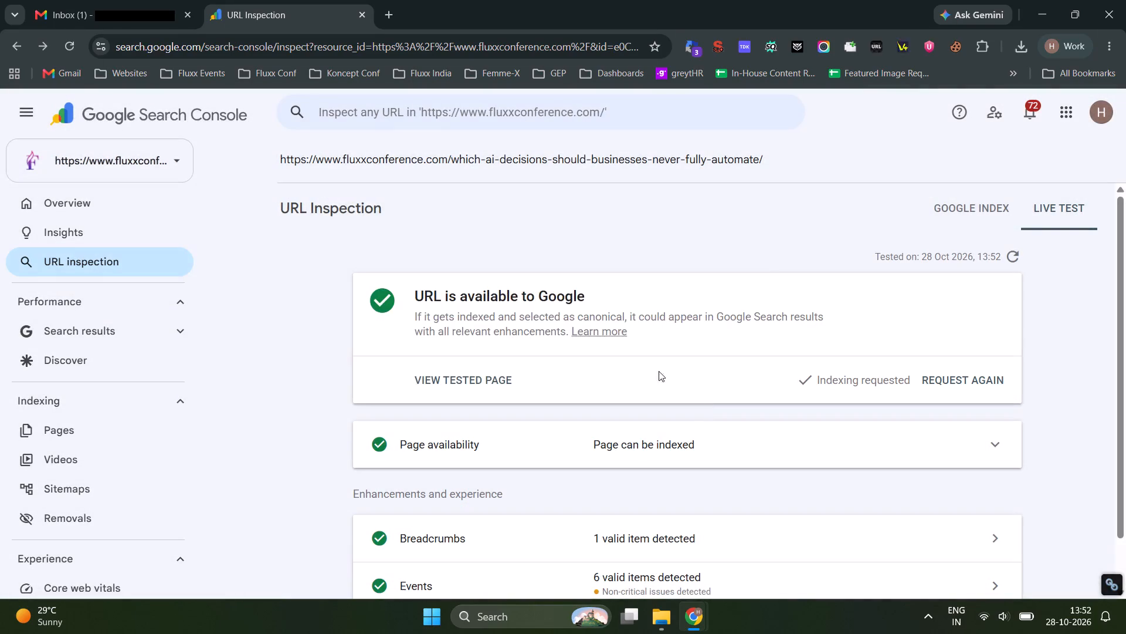